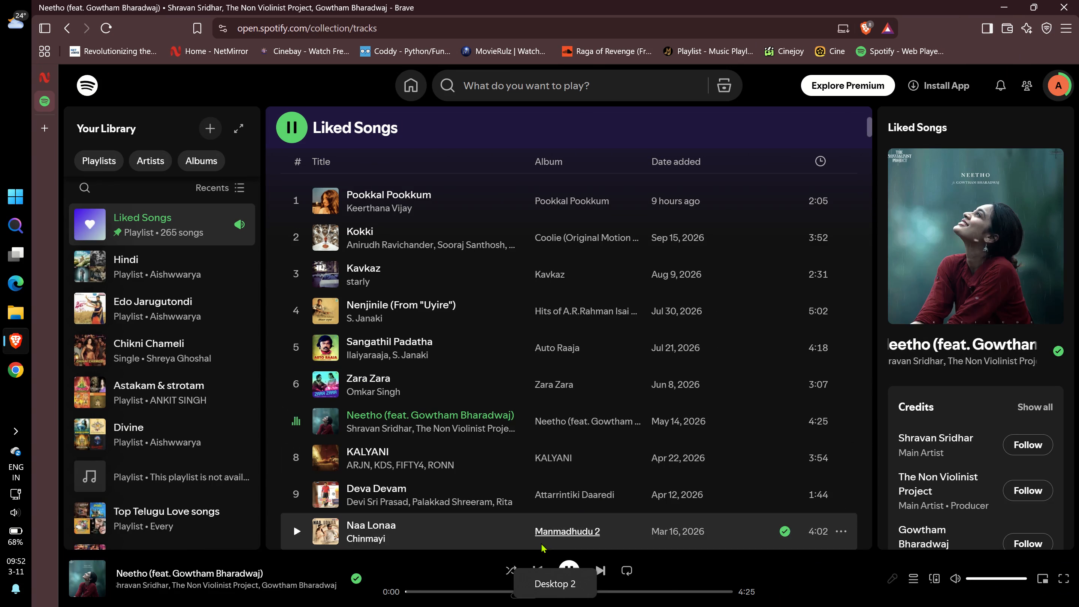
Play Zara Zara by Omkar Singh from Liked Songs and change the player's repeat mode.
{"action": "left_click", "coordinate": [297, 383]}
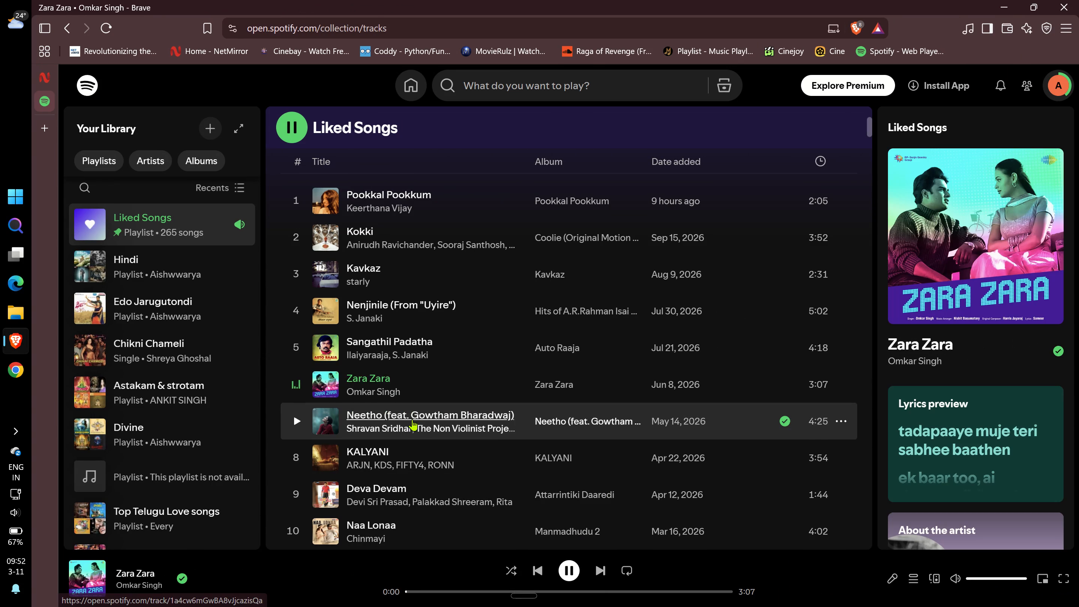
{"action": "left_click", "coordinate": [626, 567]}
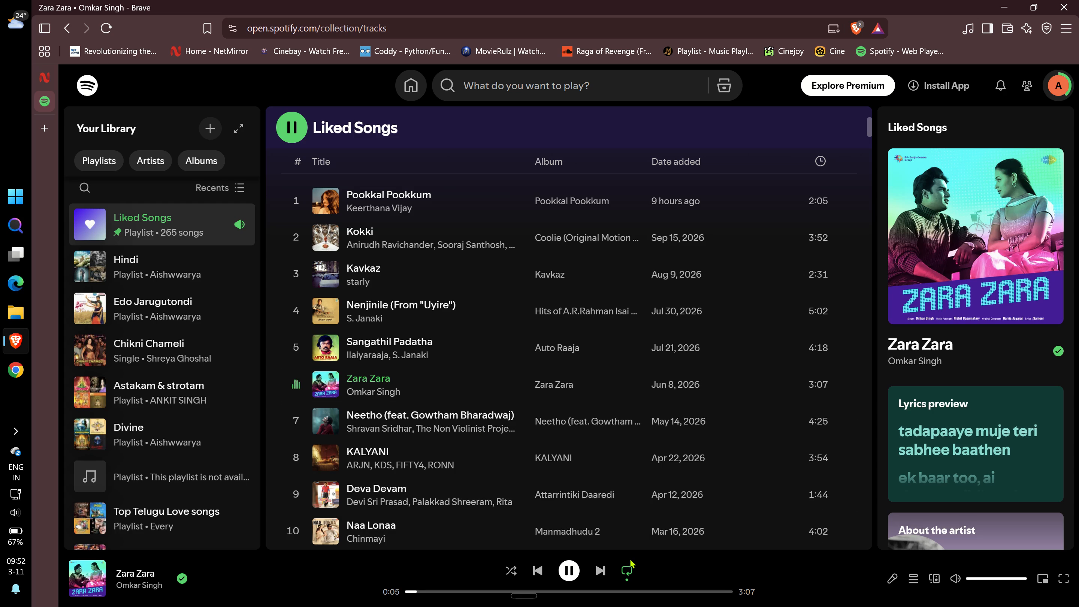
{"action": "left_click", "coordinate": [628, 570]}
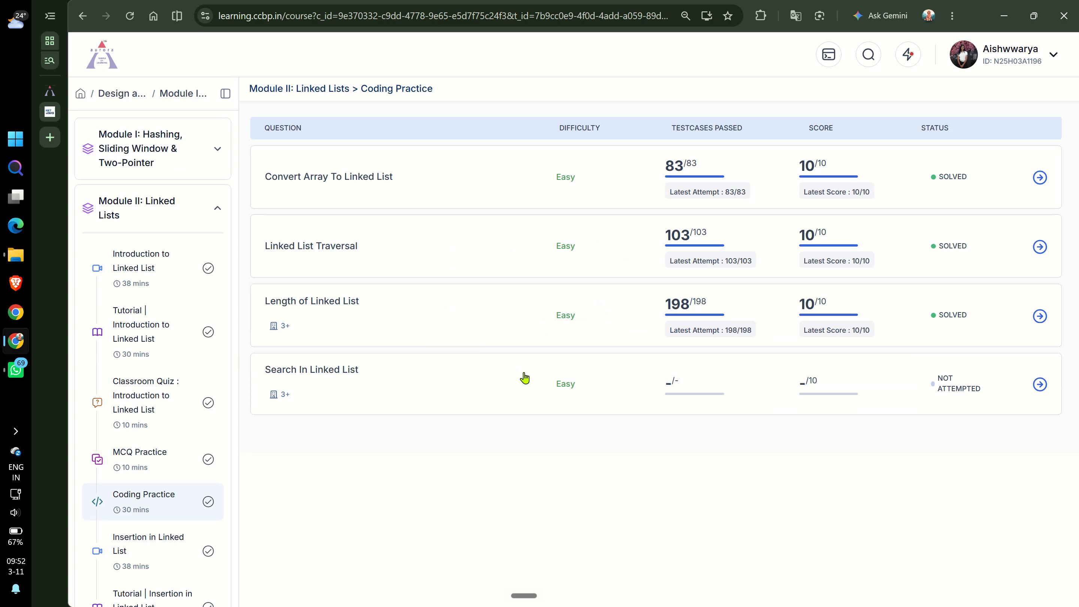
Switch to Chrome and open the Search In Linked List question in the Module II Coding Practice.
{"action": "left_click", "coordinate": [529, 375]}
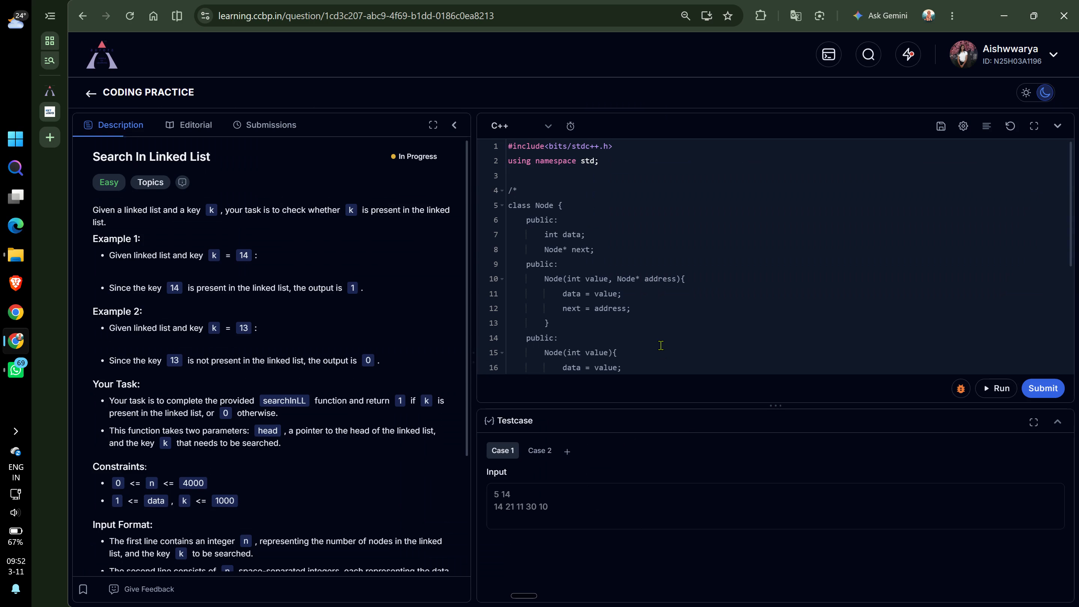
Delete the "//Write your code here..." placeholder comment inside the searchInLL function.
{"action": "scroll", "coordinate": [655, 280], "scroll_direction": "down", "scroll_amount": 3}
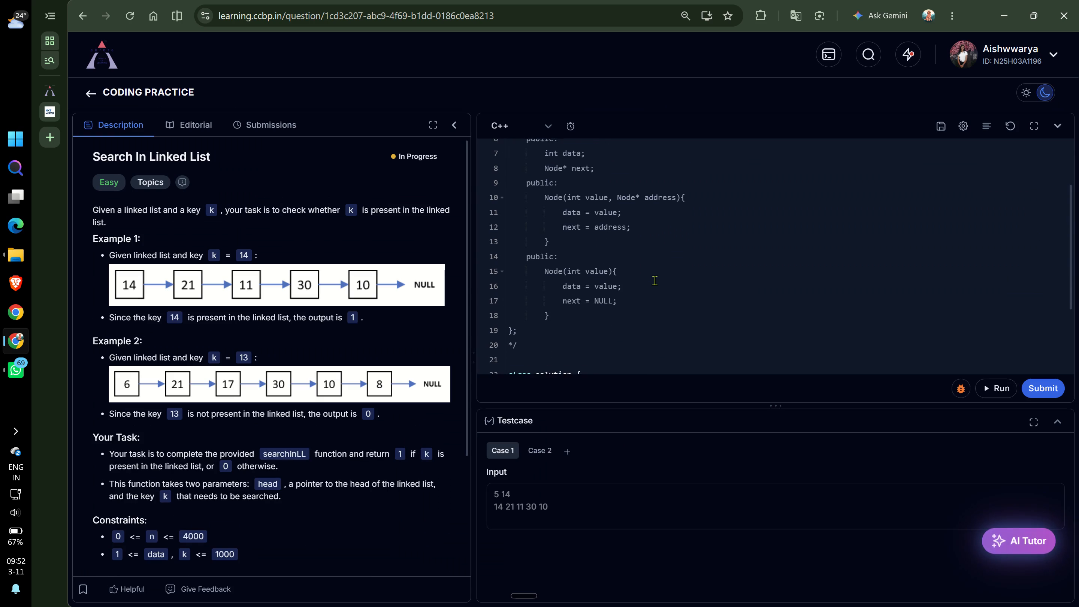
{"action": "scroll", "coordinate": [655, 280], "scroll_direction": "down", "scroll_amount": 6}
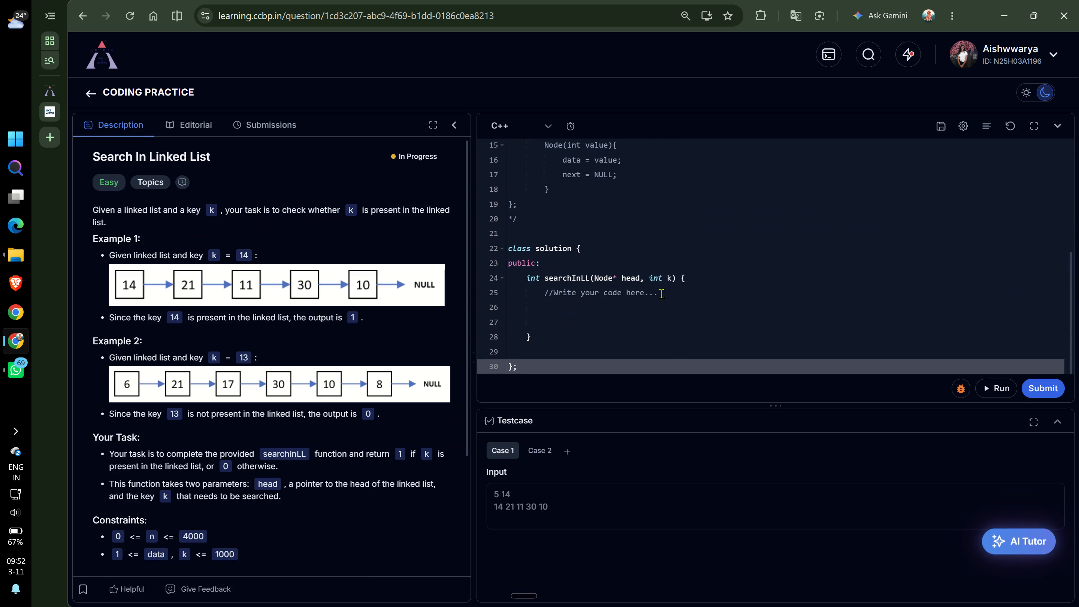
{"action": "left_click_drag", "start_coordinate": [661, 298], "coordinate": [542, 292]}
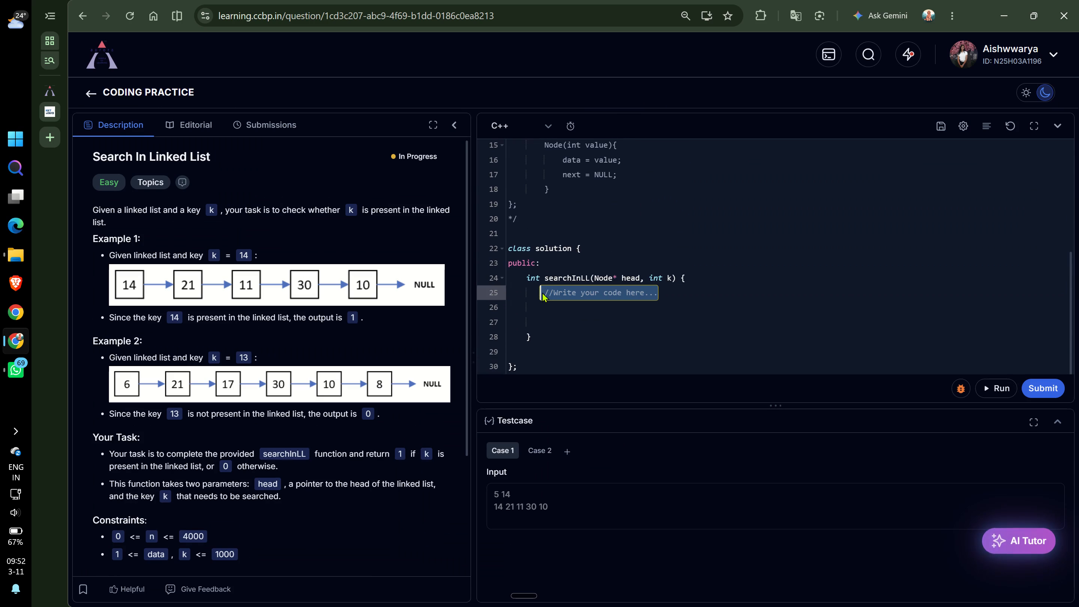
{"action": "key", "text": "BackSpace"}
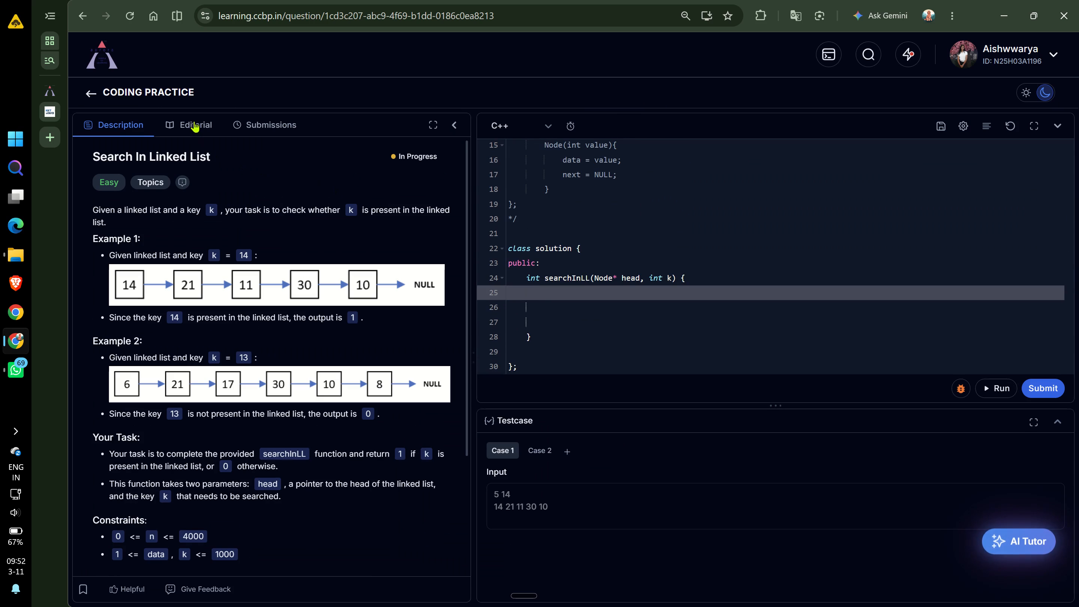
Copy the searchInLL function body from the editorial's CPP code, from "Node* temp = head;" through "return 0;".
{"action": "left_click", "coordinate": [194, 121]}
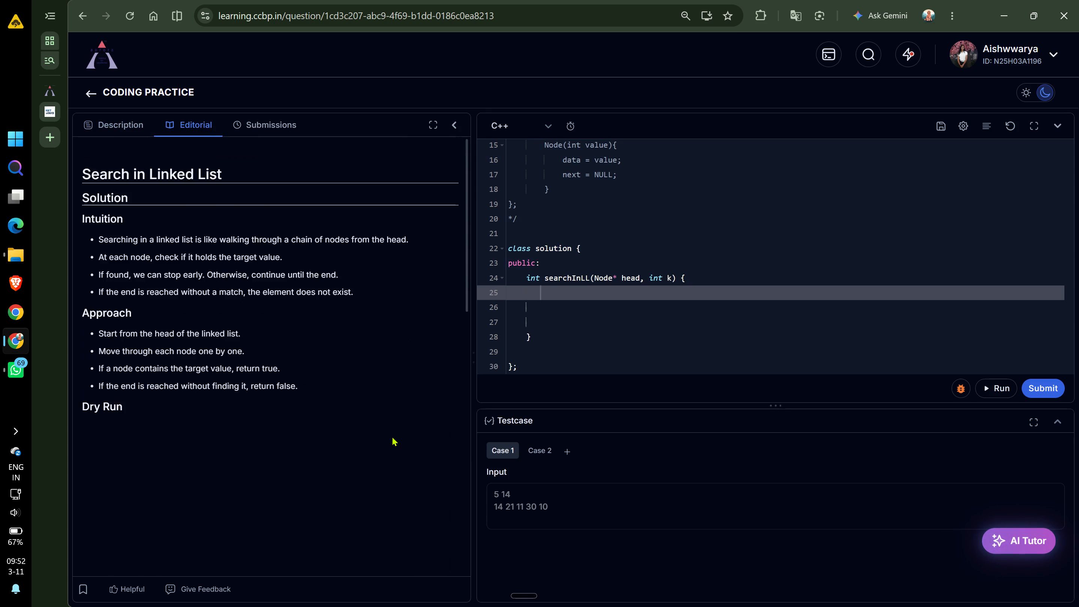
{"action": "scroll", "coordinate": [392, 436], "scroll_direction": "down", "scroll_amount": 7}
{"action": "scroll", "coordinate": [238, 323], "scroll_direction": "down", "scroll_amount": 10}
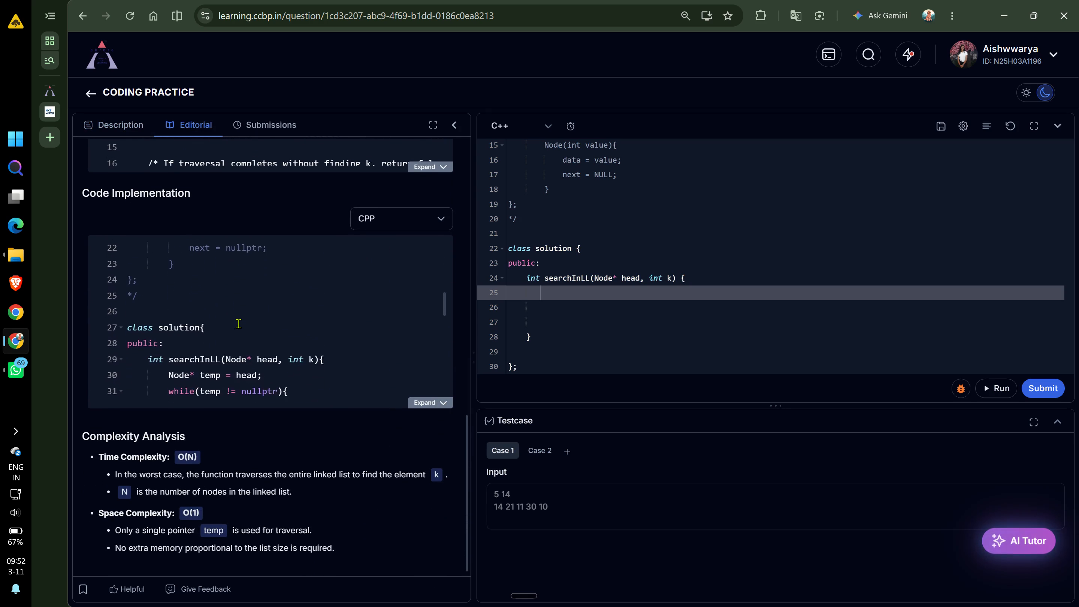
{"action": "scroll", "coordinate": [238, 323], "scroll_direction": "down", "scroll_amount": 3}
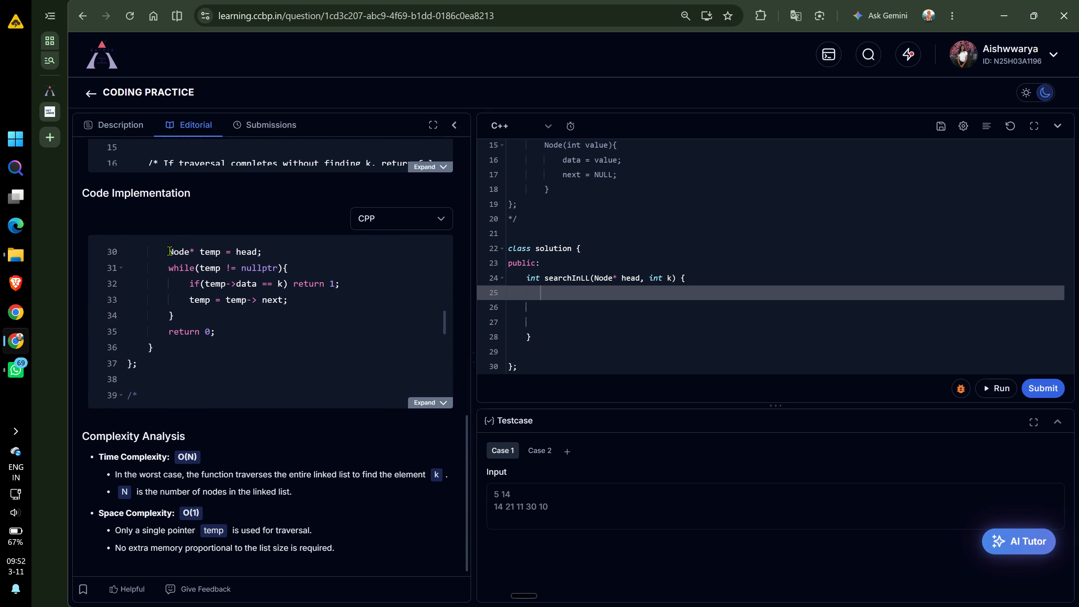
{"action": "left_click_drag", "start_coordinate": [170, 251], "coordinate": [216, 348]}
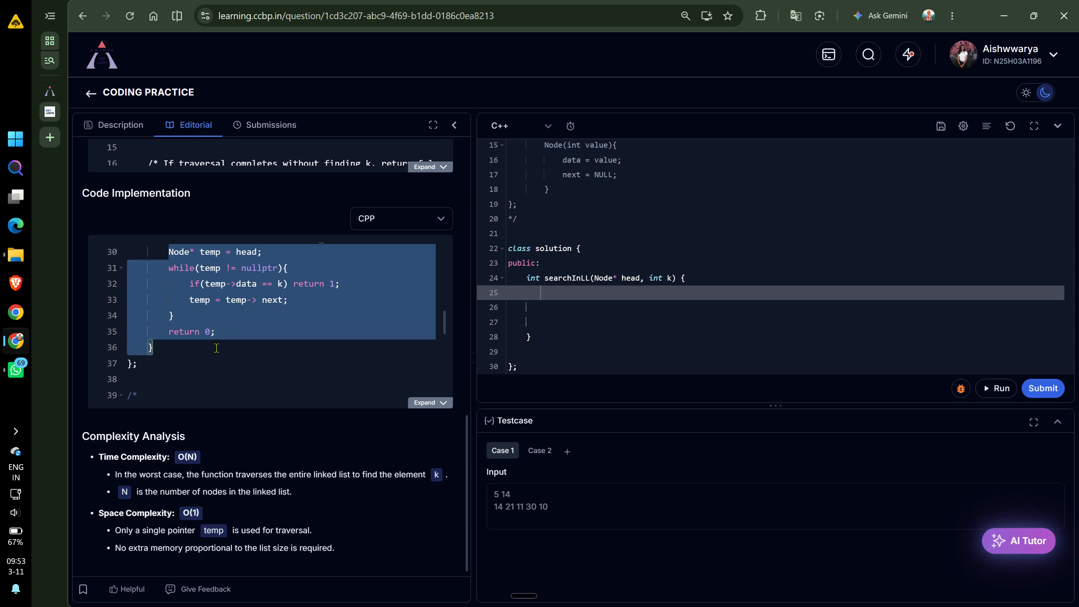
{"action": "left_click_drag", "start_coordinate": [216, 348], "coordinate": [230, 336]}
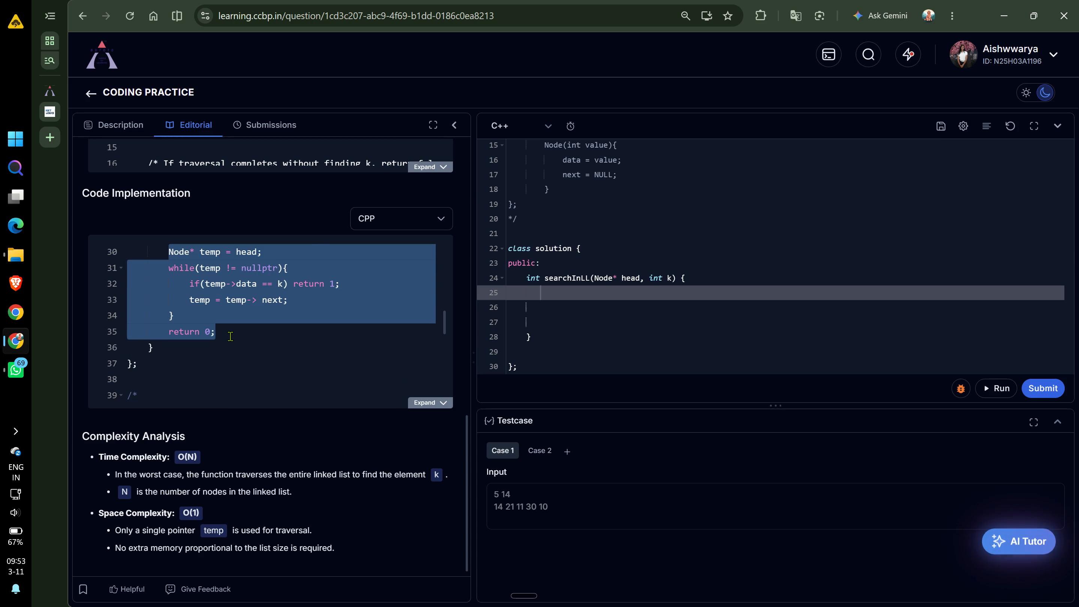
{"action": "key", "text": "ctrl+c"}
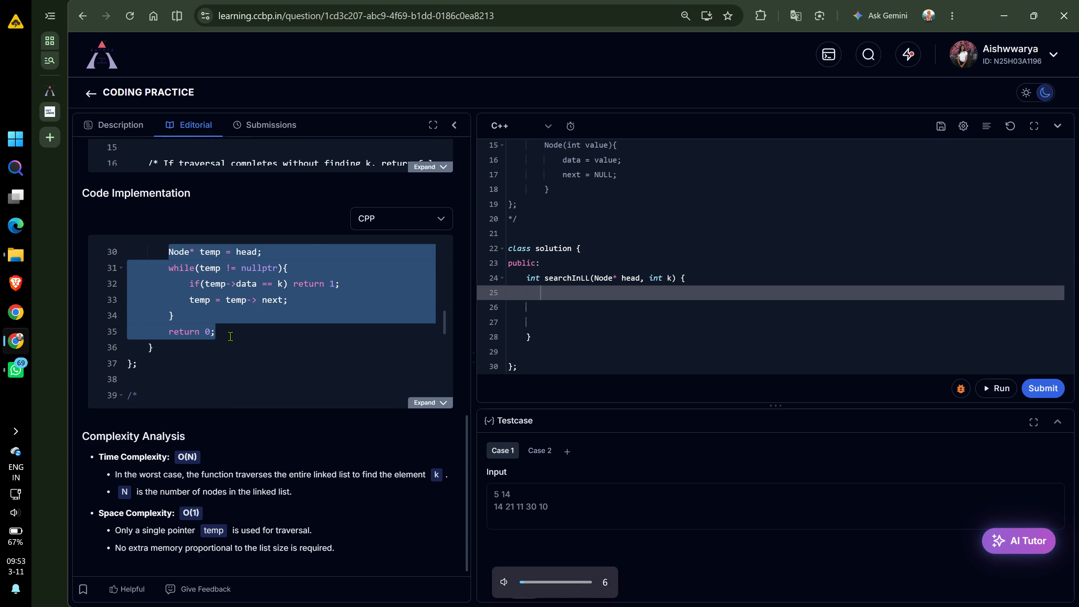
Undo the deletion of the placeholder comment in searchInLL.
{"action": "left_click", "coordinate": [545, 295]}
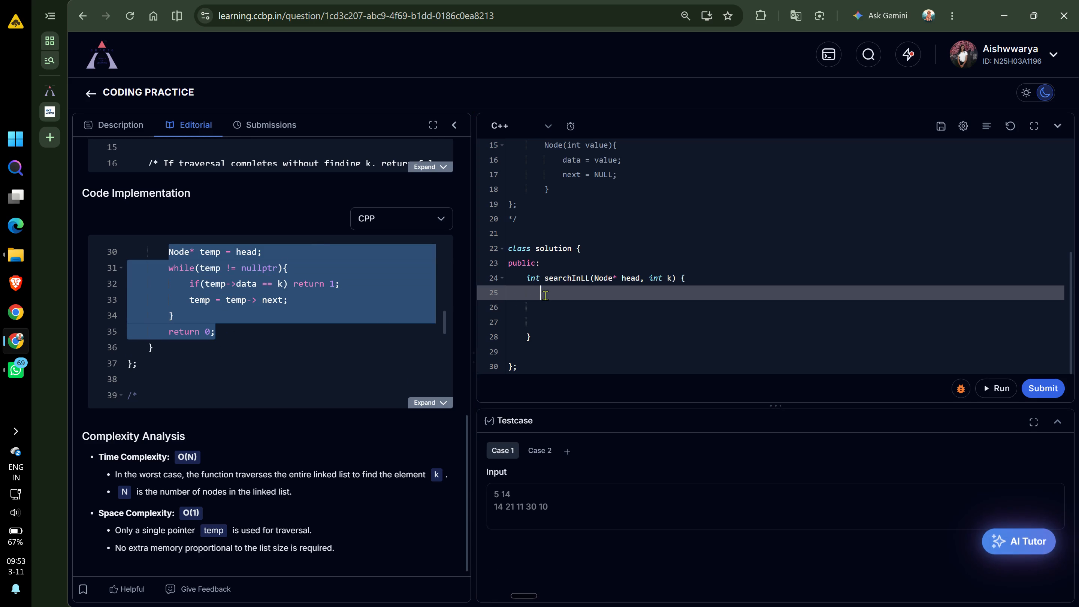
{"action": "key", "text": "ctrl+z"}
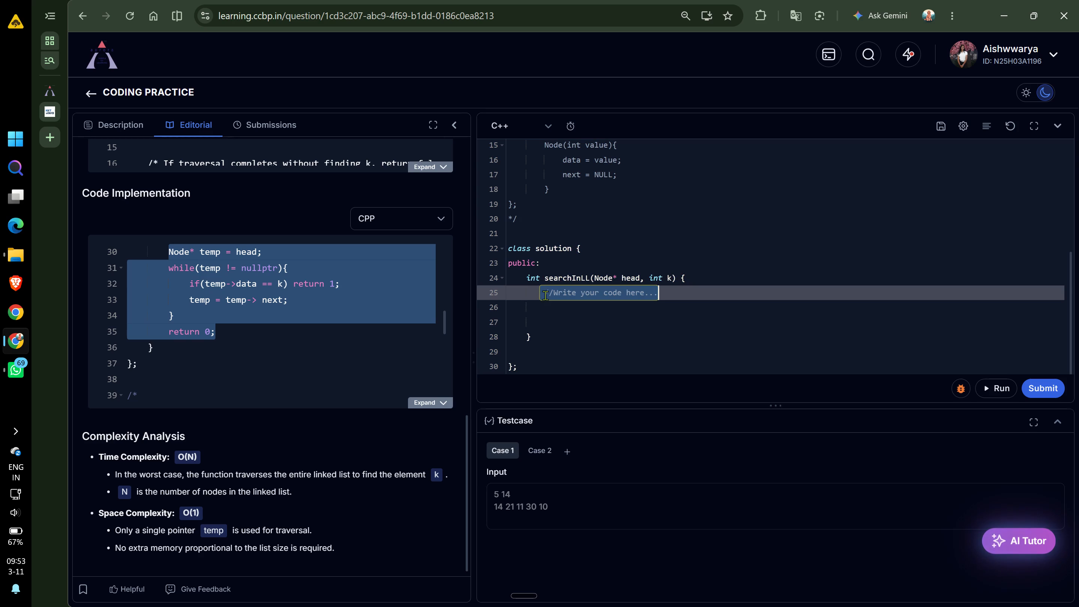
Replace the "//Write your code here..." comment in searchInLL with the copied function body, keeping the line's indentation.
{"action": "key", "text": "Right"}
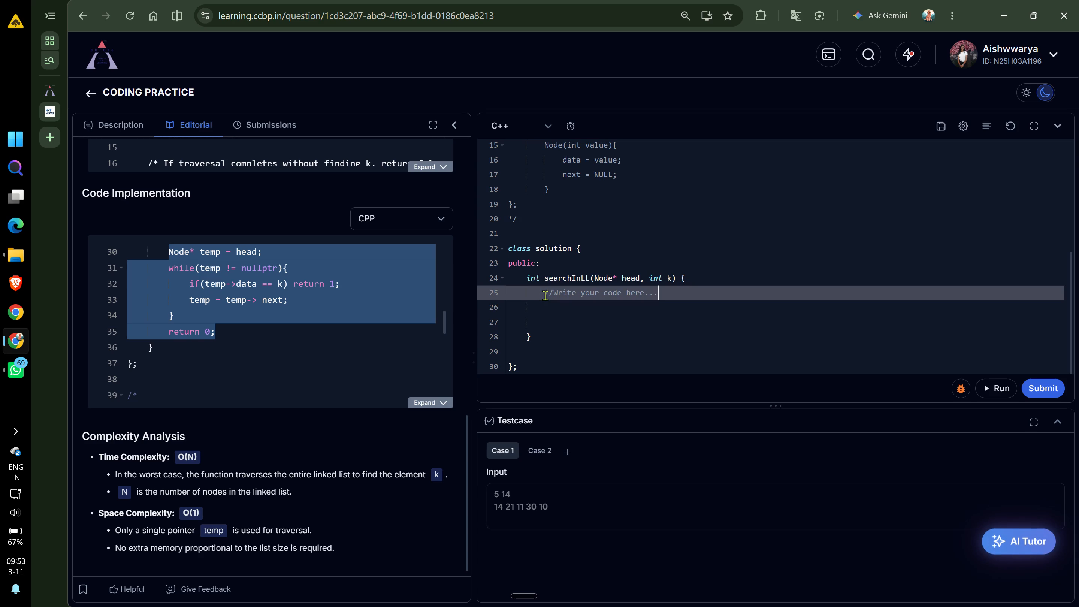
{"action": "key", "text": "BackSpace"}
{"action": "key", "text": "BackSpace"}
{"action": "key", "text": "BackSpace"}
{"action": "key", "text": "BackSpace"}
{"action": "key", "text": "BackSpace"}
{"action": "key", "text": "BackSpace"}
{"action": "key", "text": "BackSpace"}
{"action": "key", "text": "BackSpace"}
{"action": "key", "text": "BackSpace"}
{"action": "key", "text": "BackSpace"}
{"action": "key", "text": "BackSpace"}
{"action": "key", "text": "BackSpace"}
{"action": "key", "text": "BackSpace"}
{"action": "key", "text": "BackSpace"}
{"action": "key", "text": "BackSpace"}
{"action": "key", "text": "BackSpace"}
{"action": "key", "text": "BackSpace"}
{"action": "key", "text": "BackSpace"}
{"action": "key", "text": "BackSpace"}
{"action": "key", "text": "BackSpace"}
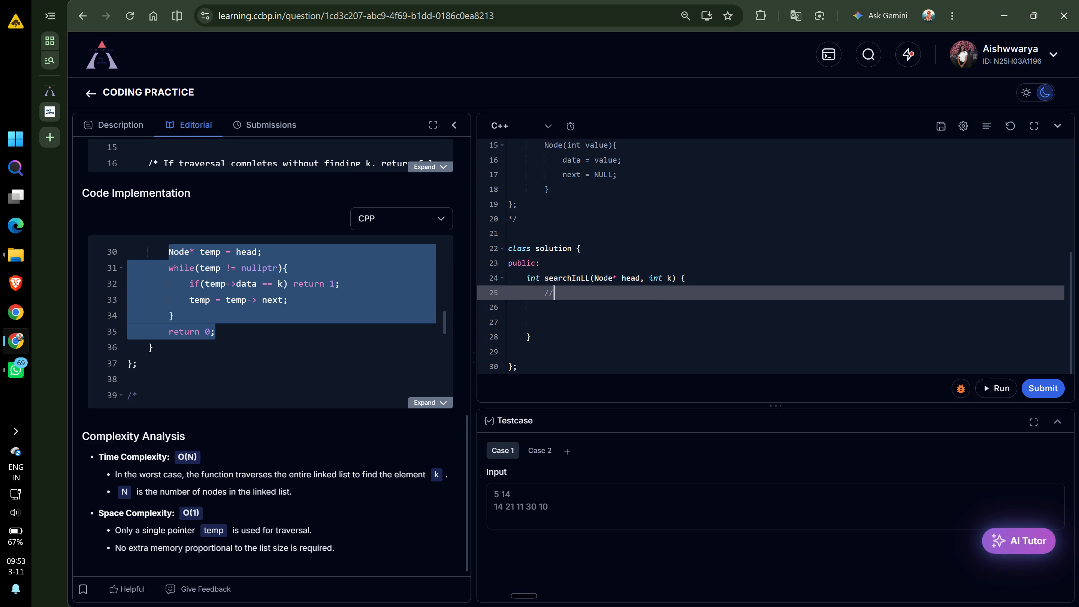
{"action": "key", "text": "BackSpace"}
{"action": "key", "text": "BackSpace"}
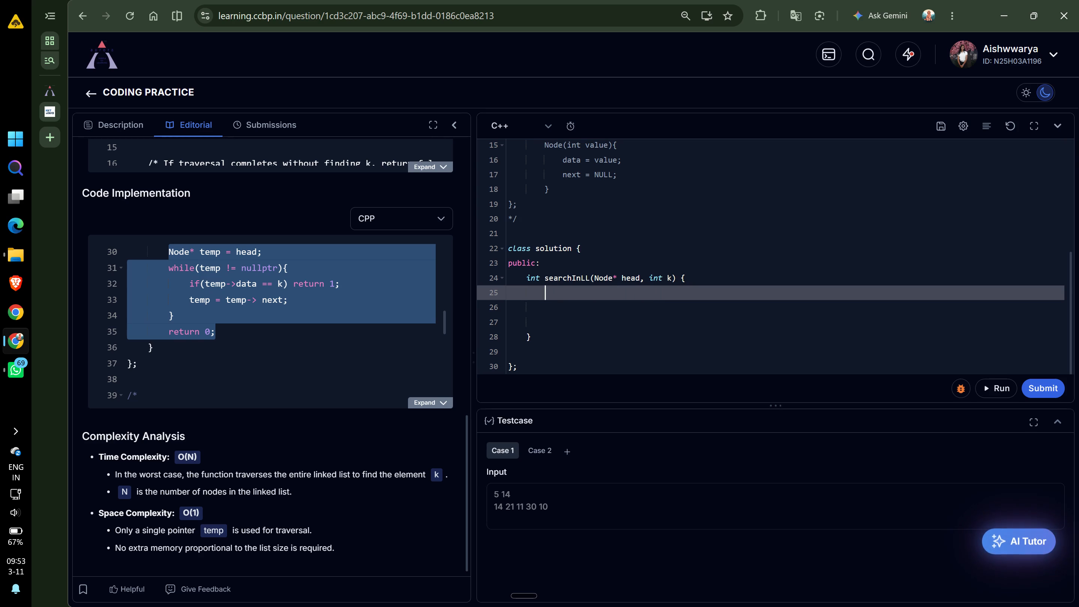
{"action": "key", "text": "ctrl+v"}
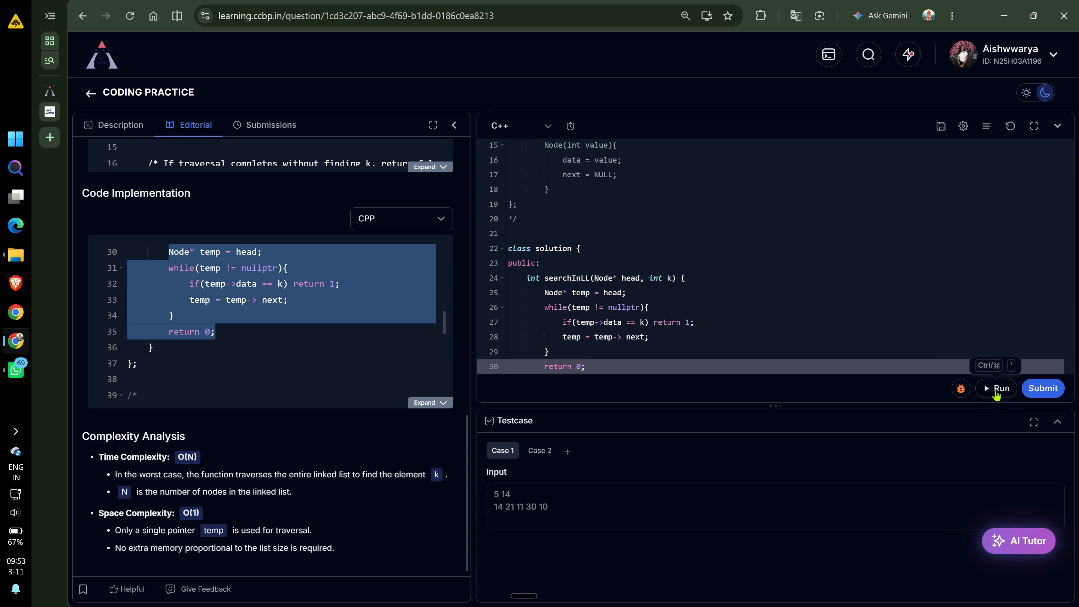
Run the searchInLL code against the sample test cases.
{"action": "left_click", "coordinate": [996, 390]}
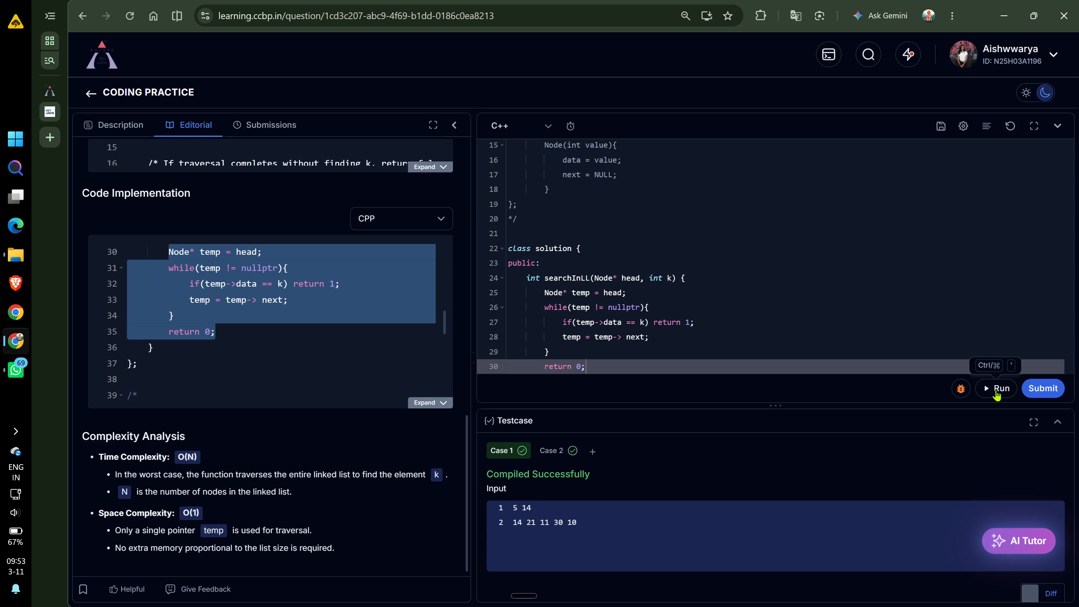
Capture a screenshot of the question page with the problem description shown and the code editor area enlarged.
{"action": "left_click", "coordinate": [127, 125]}
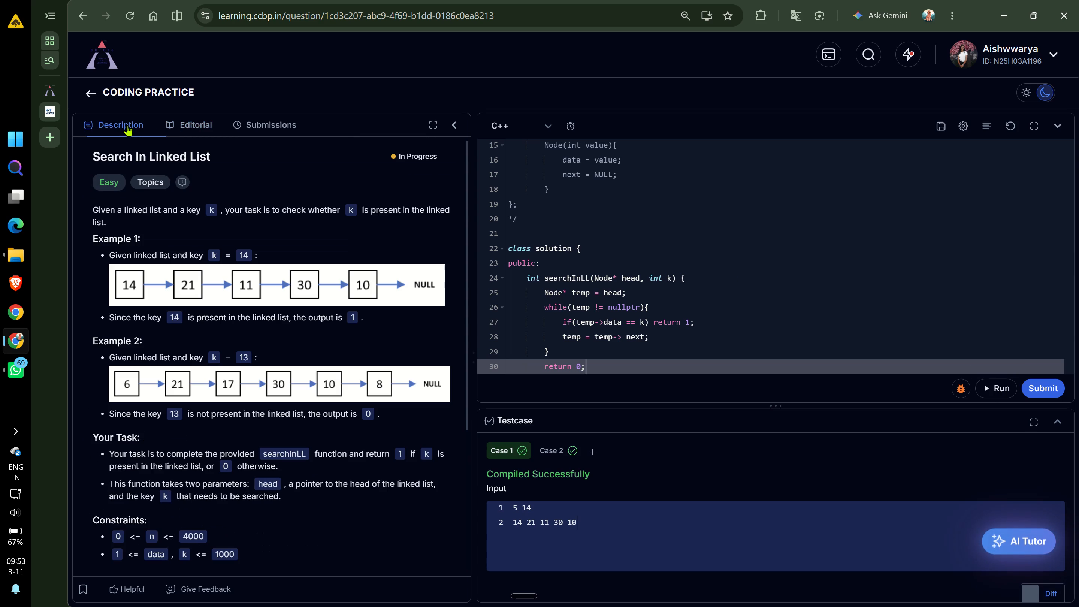
{"action": "left_click_drag", "start_coordinate": [778, 405], "coordinate": [776, 460]}
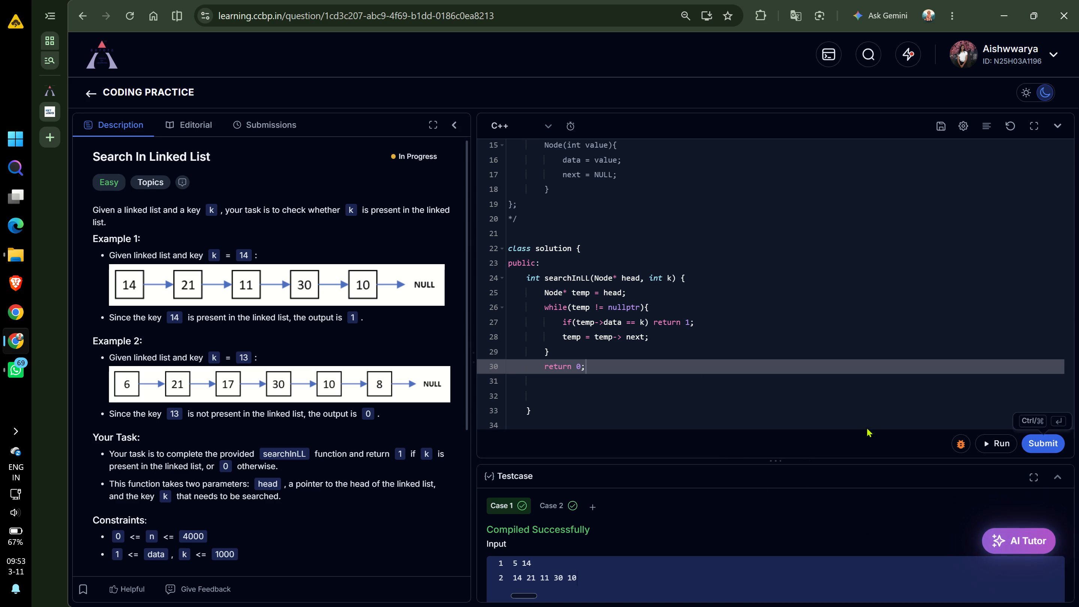
{"action": "key", "text": "Print"}
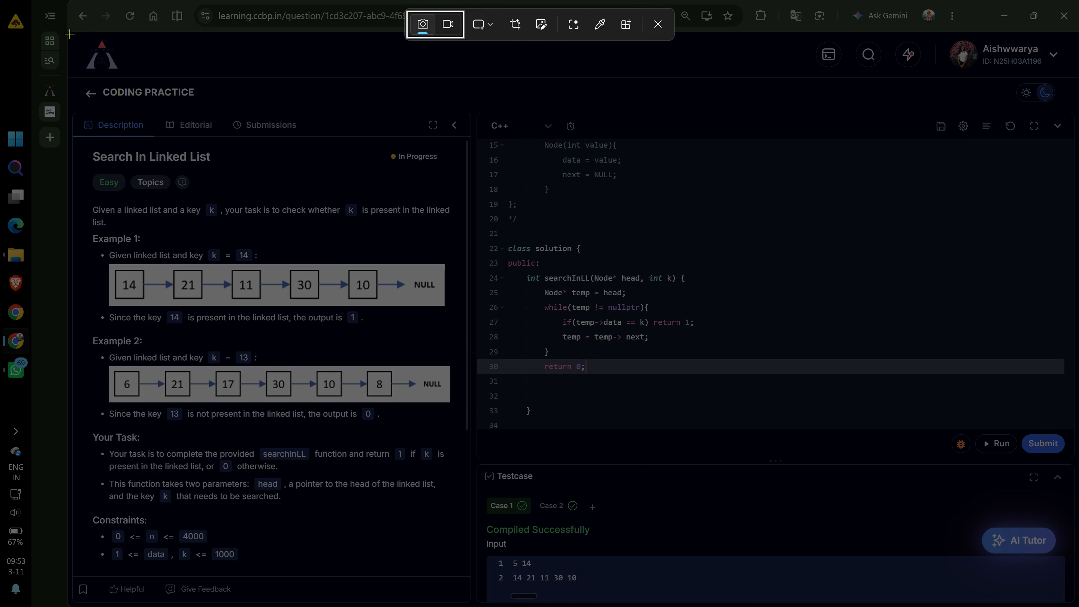
{"action": "left_click_drag", "start_coordinate": [69, 33], "coordinate": [992, 552]}
{"action": "scroll", "coordinate": [297, 162], "scroll_direction": "right", "scroll_amount": 3}
{"action": "scroll", "coordinate": [668, 363], "scroll_direction": "right", "scroll_amount": 2}
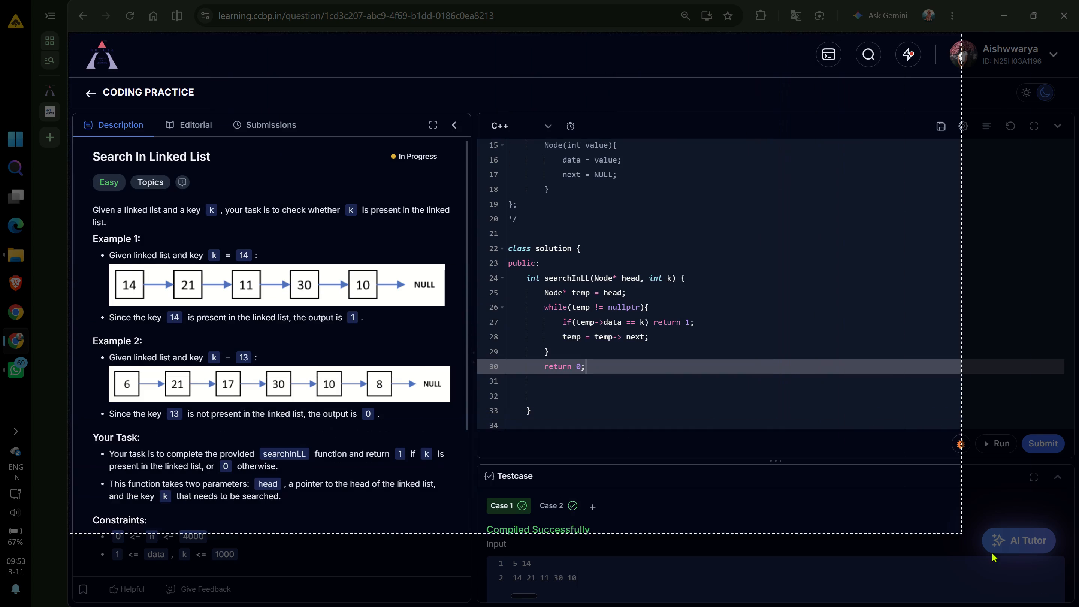
{"action": "left_click_drag", "start_coordinate": [992, 552], "coordinate": [1078, 606]}
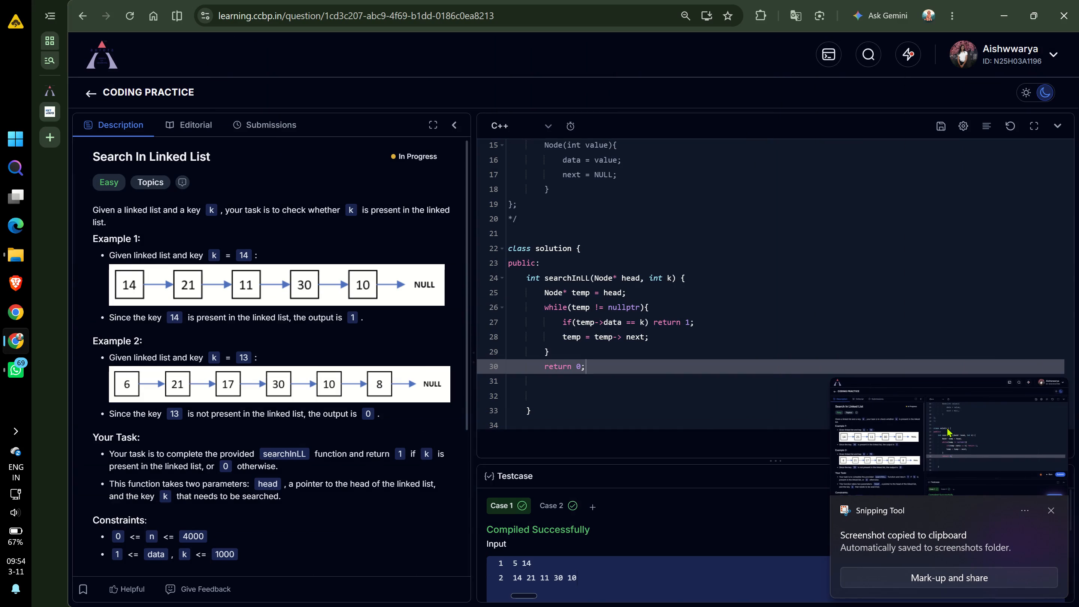
{"action": "left_click", "coordinate": [1053, 513]}
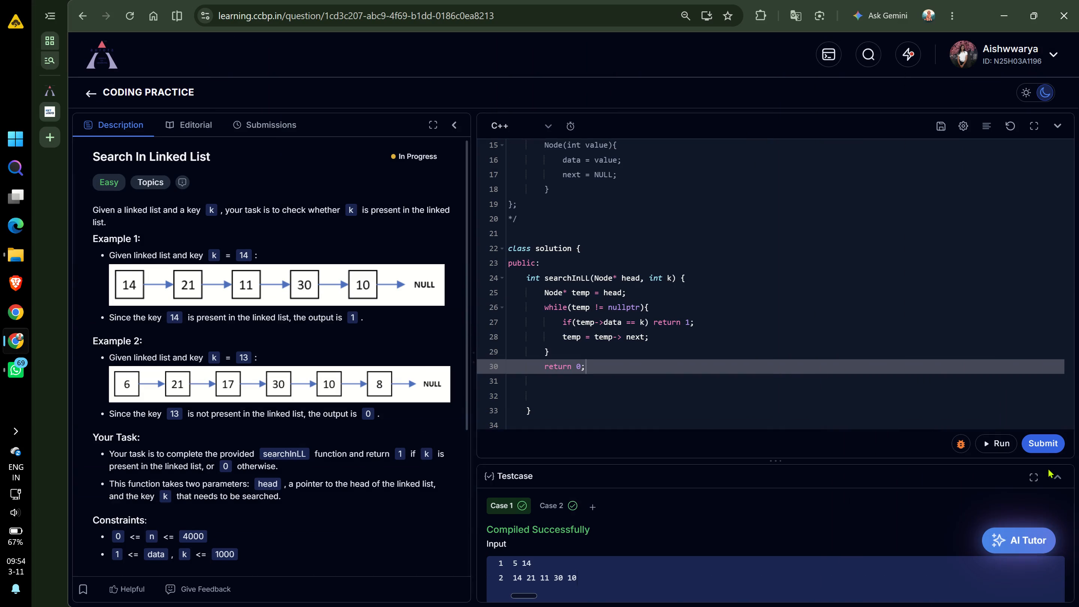
Submit the Search In Linked List solution and return to the Coding Practice question list.
{"action": "left_click", "coordinate": [1046, 448]}
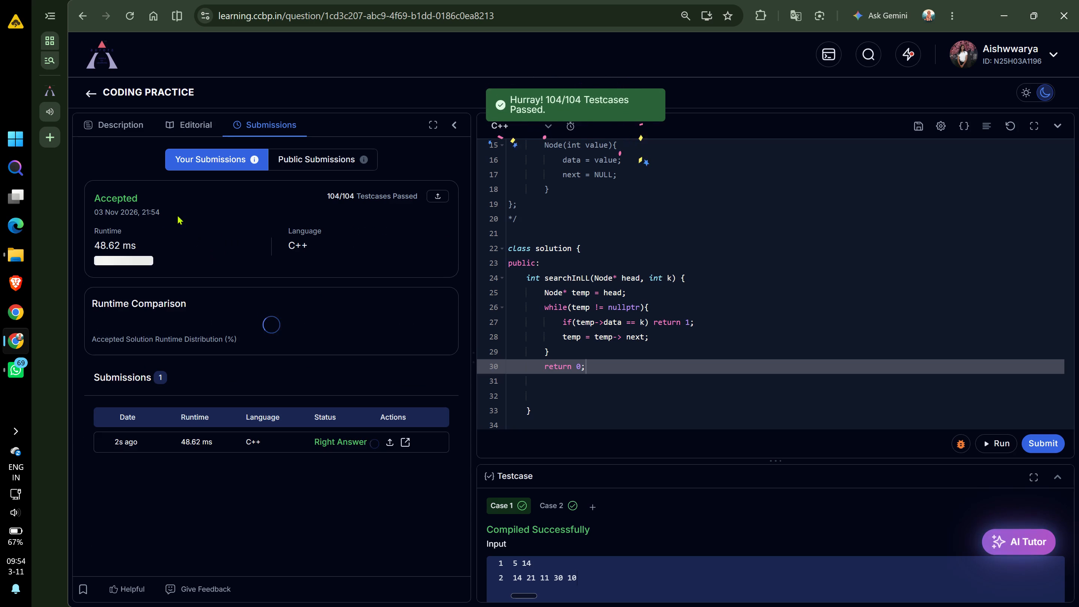
{"action": "left_click", "coordinate": [91, 94]}
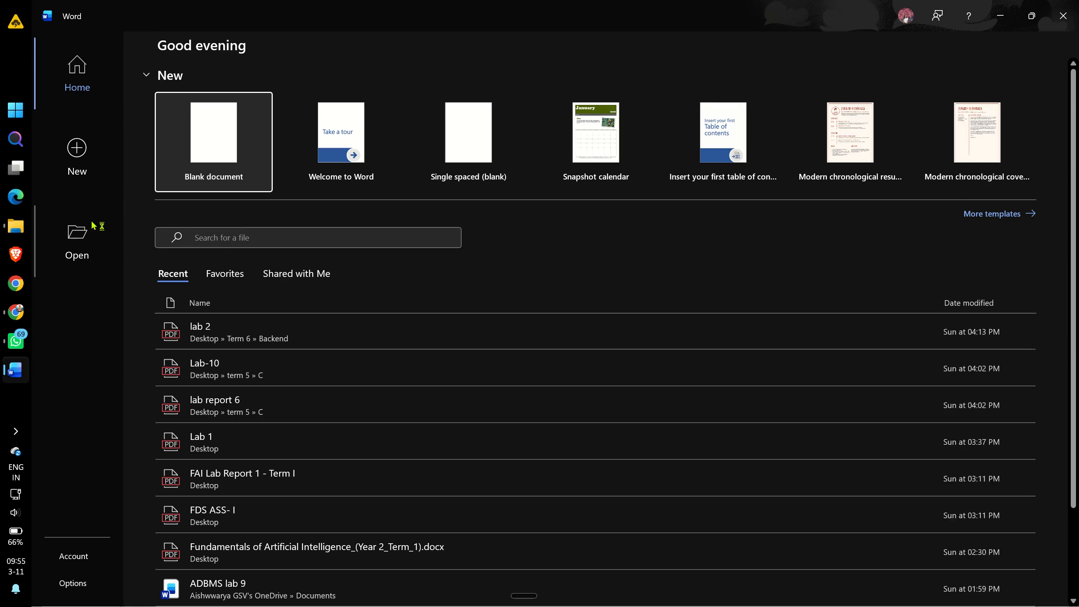
{"action": "left_click", "coordinate": [79, 229]}
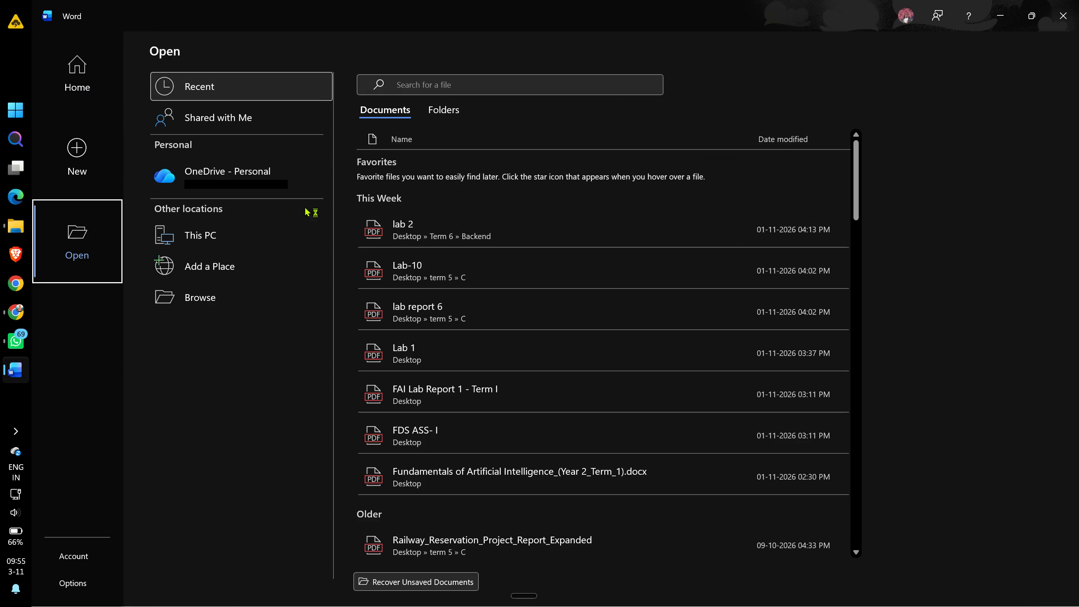
{"action": "left_click", "coordinate": [224, 299]}
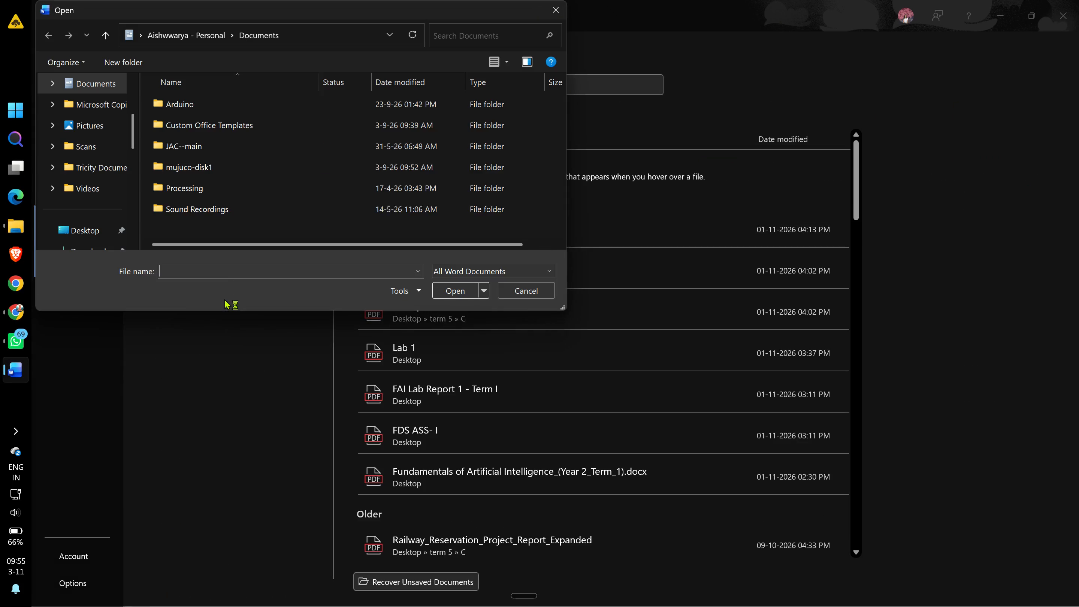
{"action": "scroll", "coordinate": [109, 94], "scroll_direction": "up", "scroll_amount": 4}
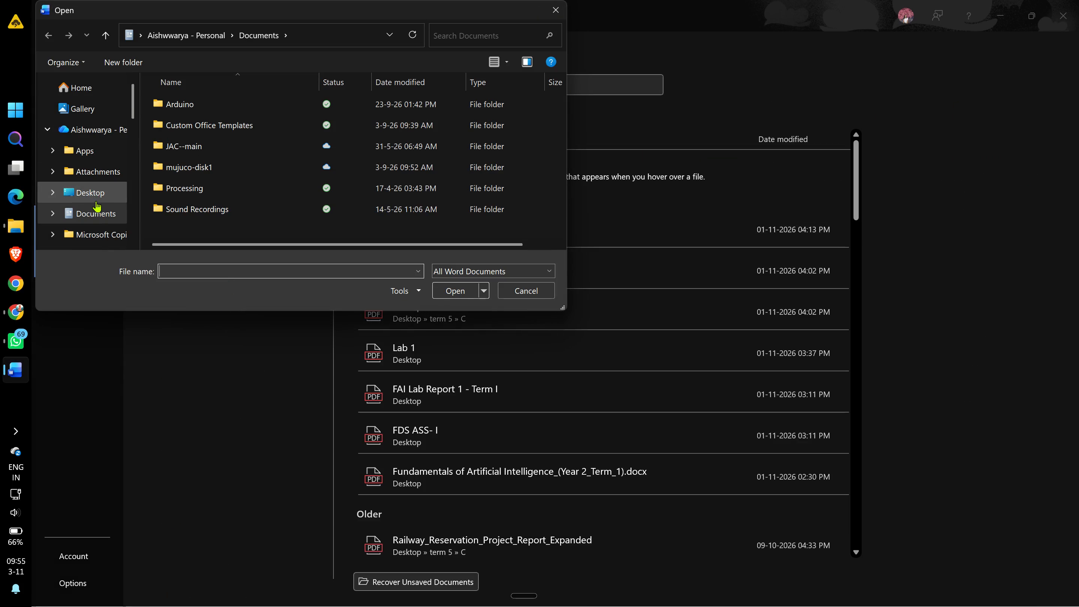
{"action": "left_click", "coordinate": [96, 201]}
{"action": "double_click", "coordinate": [239, 167]}
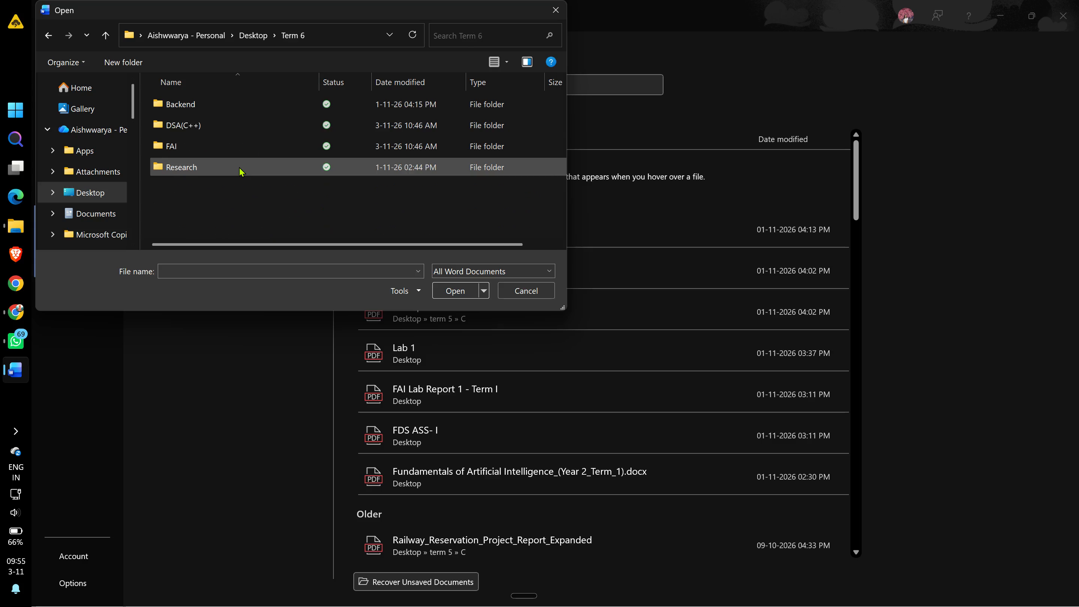
{"action": "double_click", "coordinate": [264, 127]}
{"action": "double_click", "coordinate": [269, 129]}
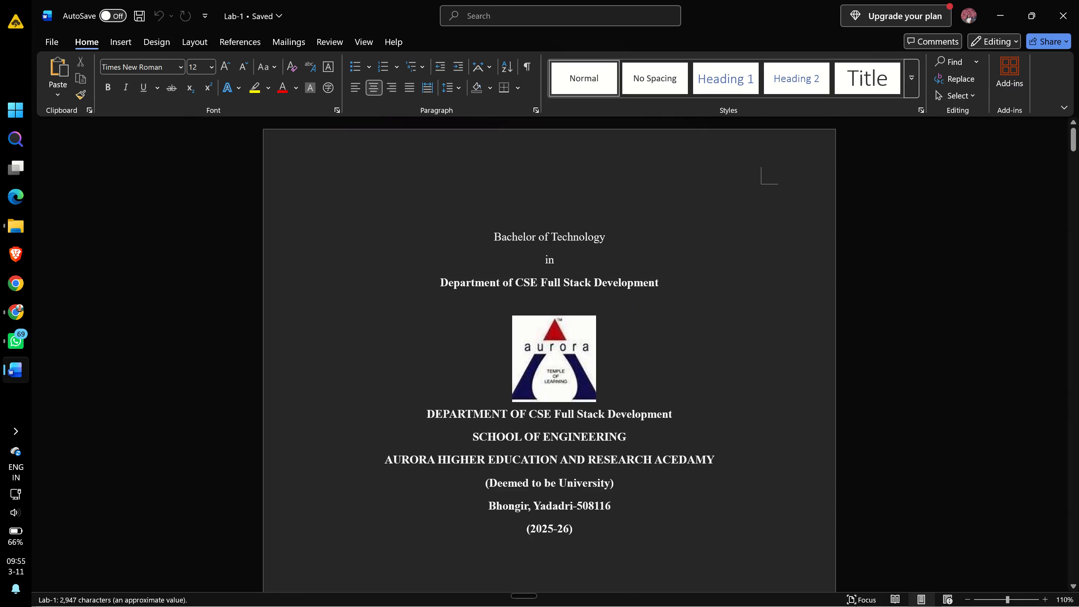
Change the date on the certificate page to 03-11-2026.
{"action": "scroll", "coordinate": [635, 370], "scroll_direction": "down", "scroll_amount": 8}
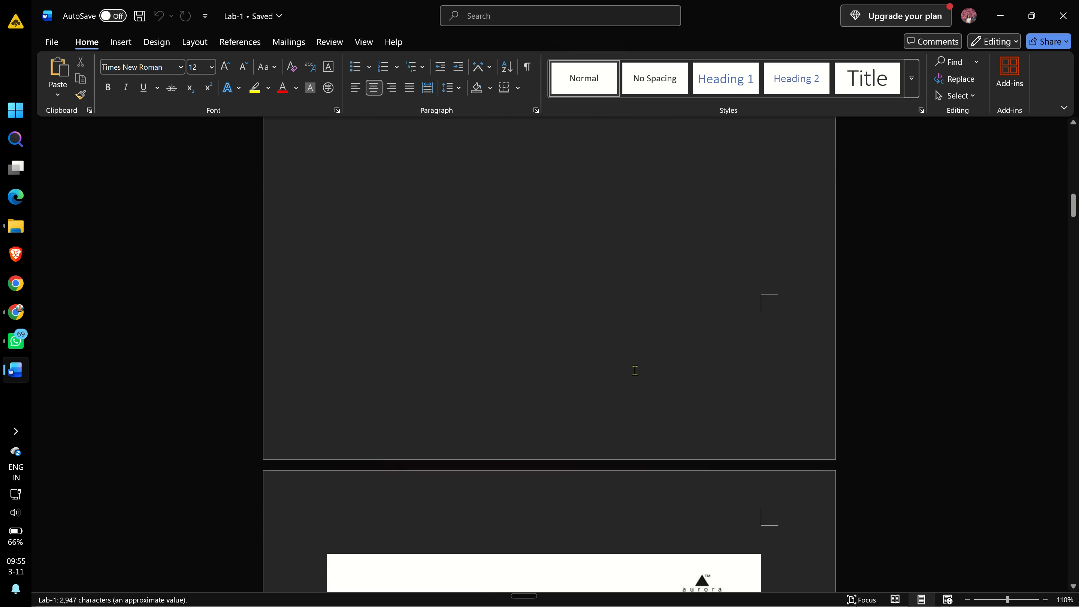
{"action": "scroll", "coordinate": [635, 370], "scroll_direction": "down", "scroll_amount": 1}
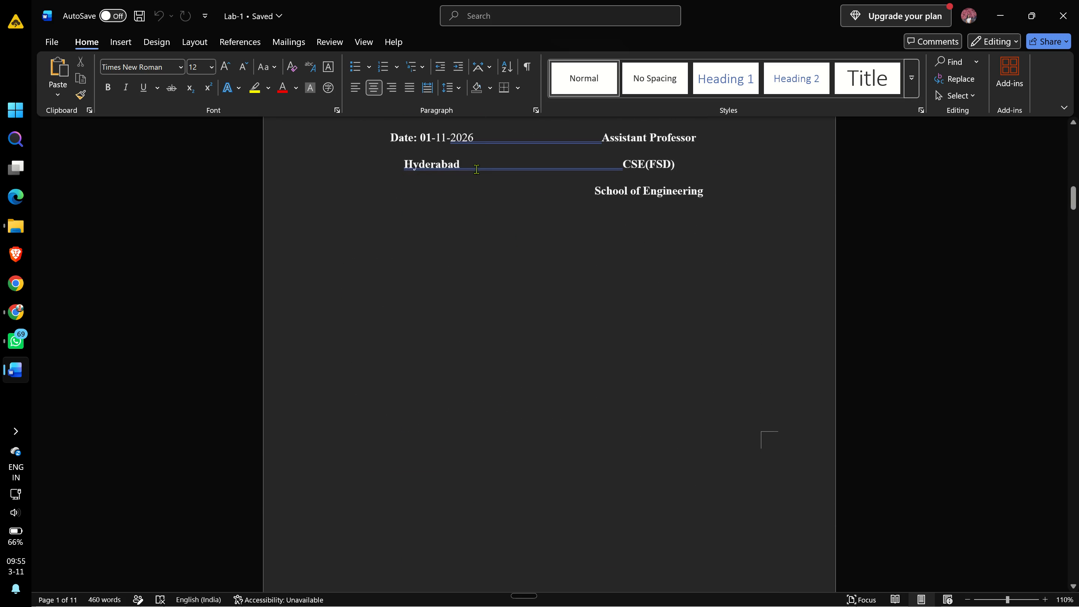
{"action": "left_click", "coordinate": [429, 135]}
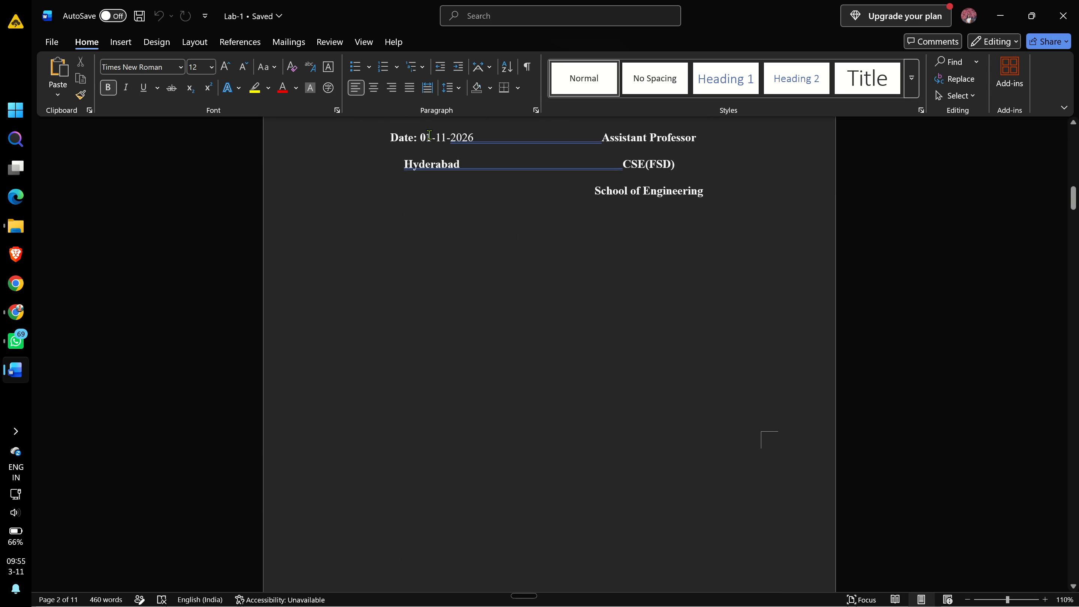
{"action": "key", "text": "BackSpace"}
{"action": "key", "text": "3"}
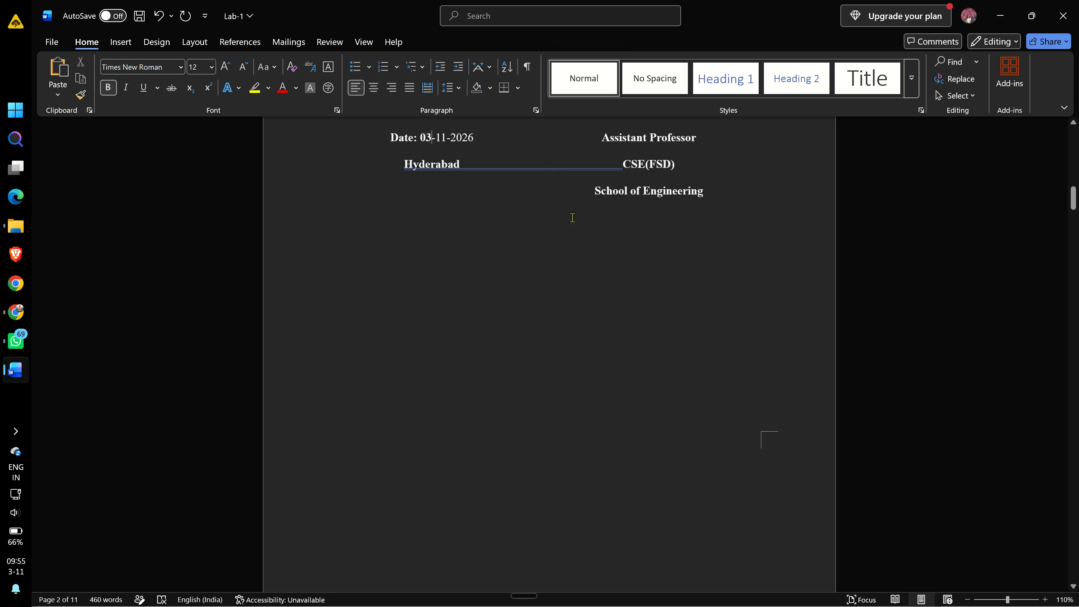
Widen the gap between Hyderabad and CSE(FSD) with spaces until CSE(FSD) reaches the page's right margin.
{"action": "left_click", "coordinate": [553, 170]}
{"action": "key", "text": "space"}
{"action": "key", "text": "space"}
{"action": "key", "text": "space"}
{"action": "key", "text": "space"}
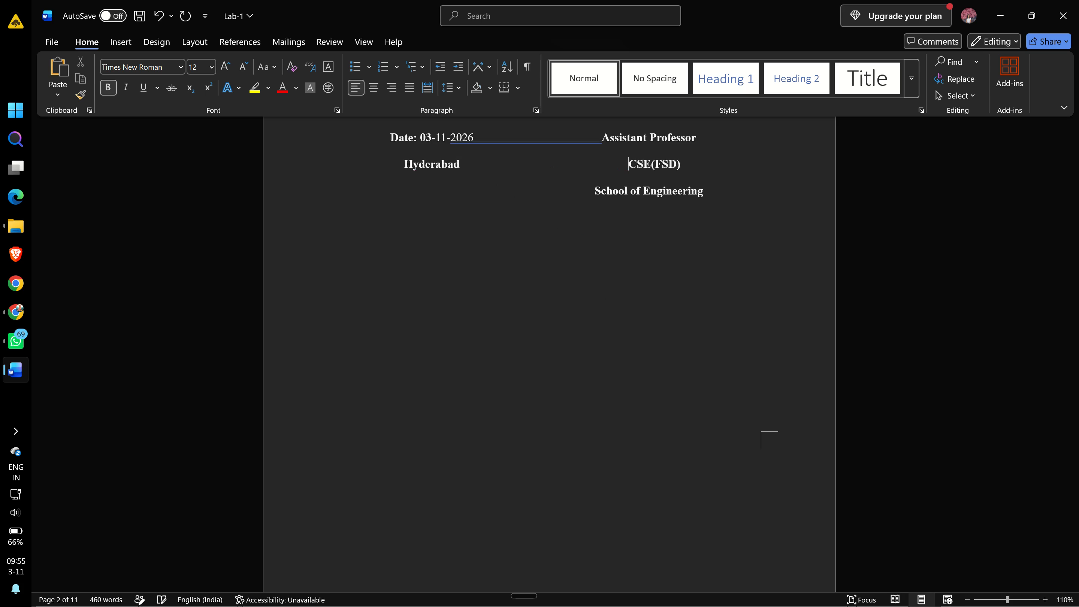
{"action": "key", "text": "space"}
{"action": "key", "text": "space"}
{"action": "key", "text": "space"}
{"action": "key", "text": "space"}
{"action": "key", "text": "space"}
{"action": "key", "text": "space"}
{"action": "key", "text": "space"}
{"action": "key", "text": "space"}
{"action": "key", "text": "space"}
{"action": "key", "text": "space"}
{"action": "key", "text": "space"}
{"action": "key", "text": "space"}
{"action": "key", "text": "space"}
{"action": "key", "text": "space"}
{"action": "key", "text": "space"}
{"action": "key", "text": "space"}
{"action": "key", "text": "space"}
{"action": "key", "text": "space"}
{"action": "key", "text": "space"}
{"action": "key", "text": "space"}
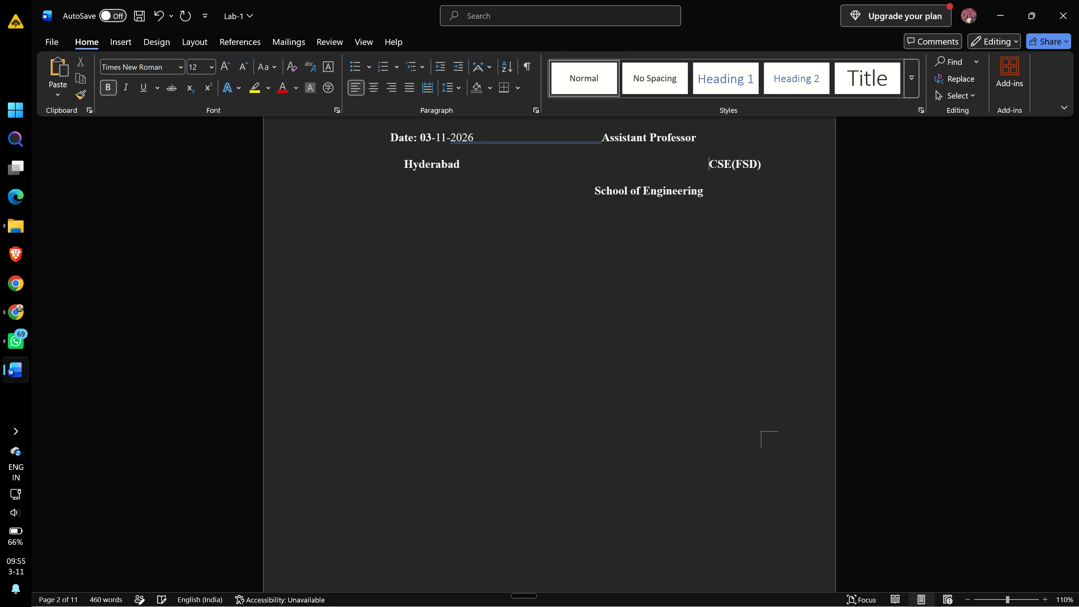
{"action": "key", "text": "space"}
{"action": "key", "text": "space"}
{"action": "key", "text": "space"}
{"action": "key", "text": "space"}
{"action": "key", "text": "space"}
{"action": "key", "text": "space"}
{"action": "key", "text": "space"}
{"action": "key", "text": "space"}
{"action": "key", "text": "space"}
{"action": "key", "text": "space"}
{"action": "key", "text": "space"}
{"action": "key", "text": "space"}
{"action": "key", "text": "space"}
{"action": "key", "text": "space"}
{"action": "key", "text": "space"}
{"action": "key", "text": "space"}
{"action": "key", "text": "space"}
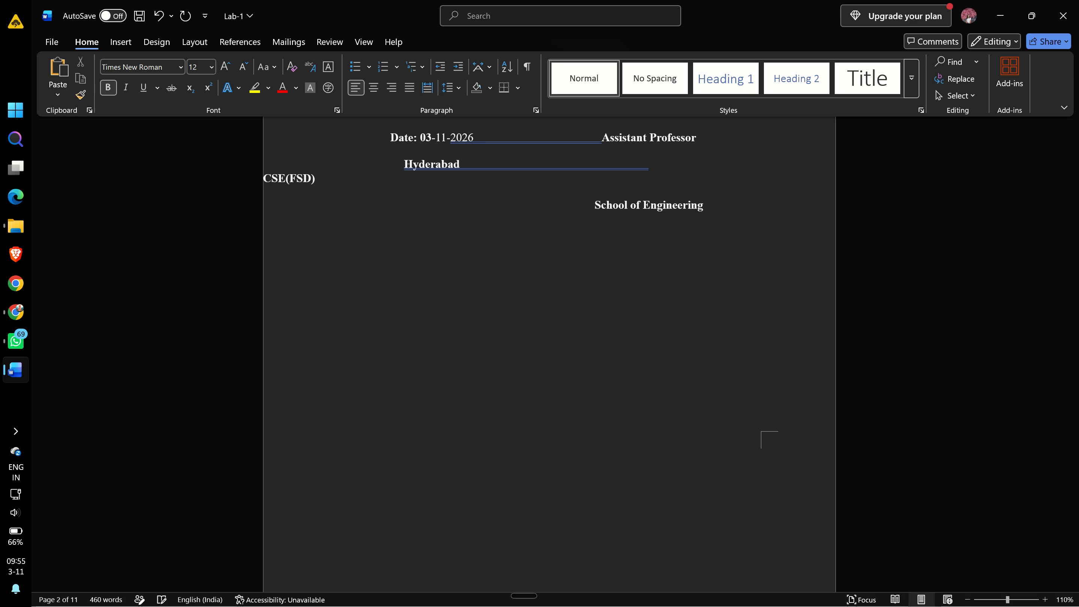
{"action": "key", "text": "BackSpace"}
{"action": "key", "text": "BackSpace"}
{"action": "key", "text": "BackSpace"}
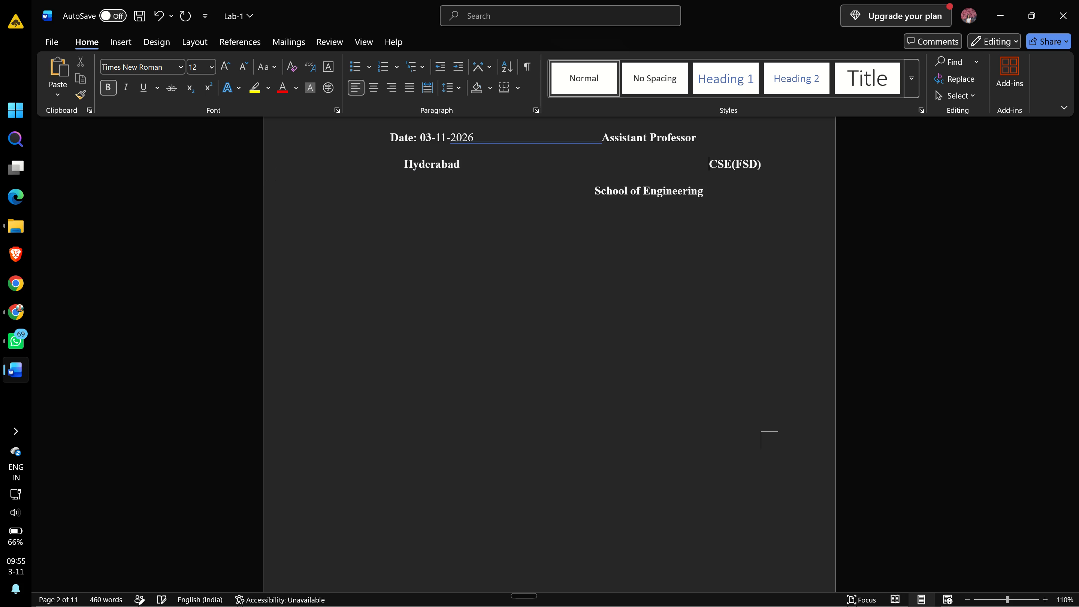
Remove the indentation before Hyderabad and before Date so both lines start near the page's left edge.
{"action": "left_click", "coordinate": [402, 159]}
{"action": "key", "text": "BackSpace"}
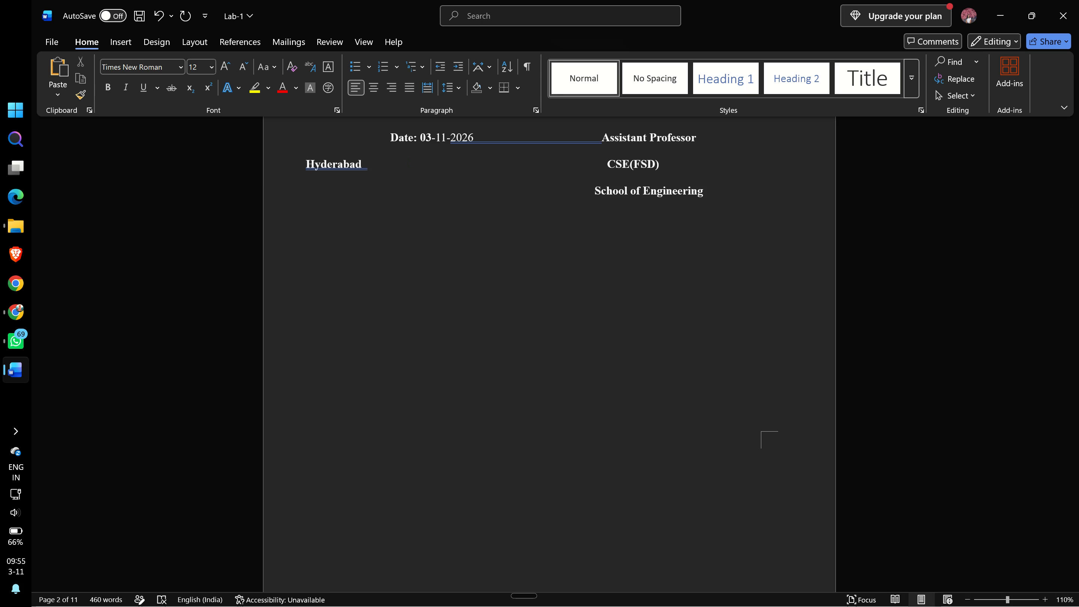
{"action": "left_click", "coordinate": [387, 136]}
{"action": "key", "text": "BackSpace"}
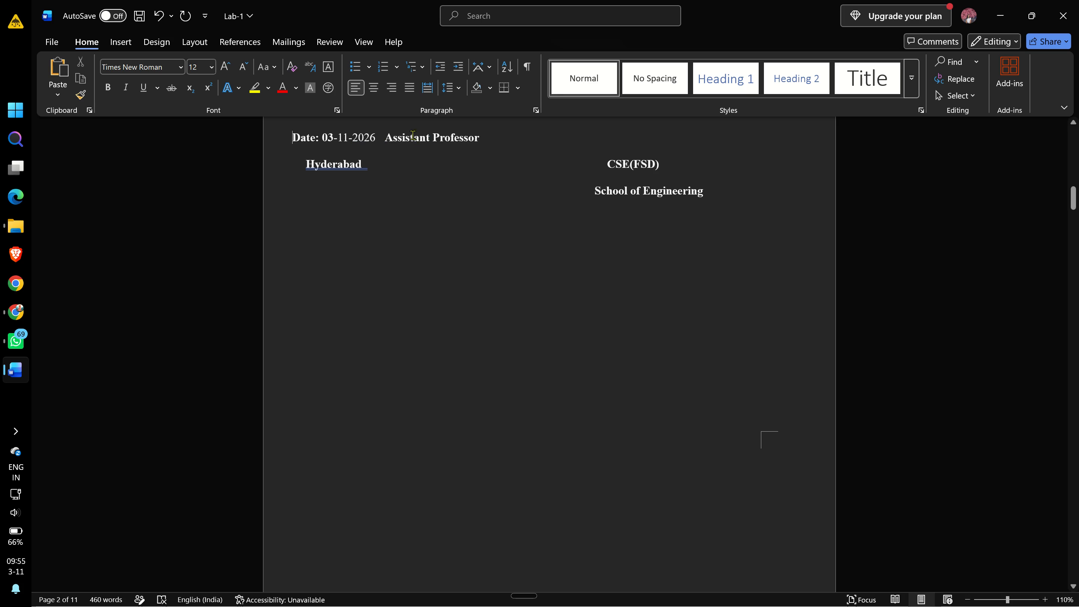
Shift Assistant Professor to the page's right margin by adding spaces after the date.
{"action": "left_click", "coordinate": [387, 136]}
{"action": "key", "text": "space"}
{"action": "key", "text": "space"}
{"action": "key", "text": "space"}
{"action": "key", "text": "space"}
{"action": "key", "text": "space"}
{"action": "key", "text": "space"}
{"action": "key", "text": "space"}
{"action": "key", "text": "space"}
{"action": "key", "text": "space"}
{"action": "key", "text": "space"}
{"action": "key", "text": "space"}
{"action": "key", "text": "space"}
{"action": "key", "text": "space"}
{"action": "key", "text": "space"}
{"action": "key", "text": "space"}
{"action": "key", "text": "space"}
{"action": "key", "text": "space"}
{"action": "key", "text": "space"}
{"action": "key", "text": "space"}
{"action": "key", "text": "space"}
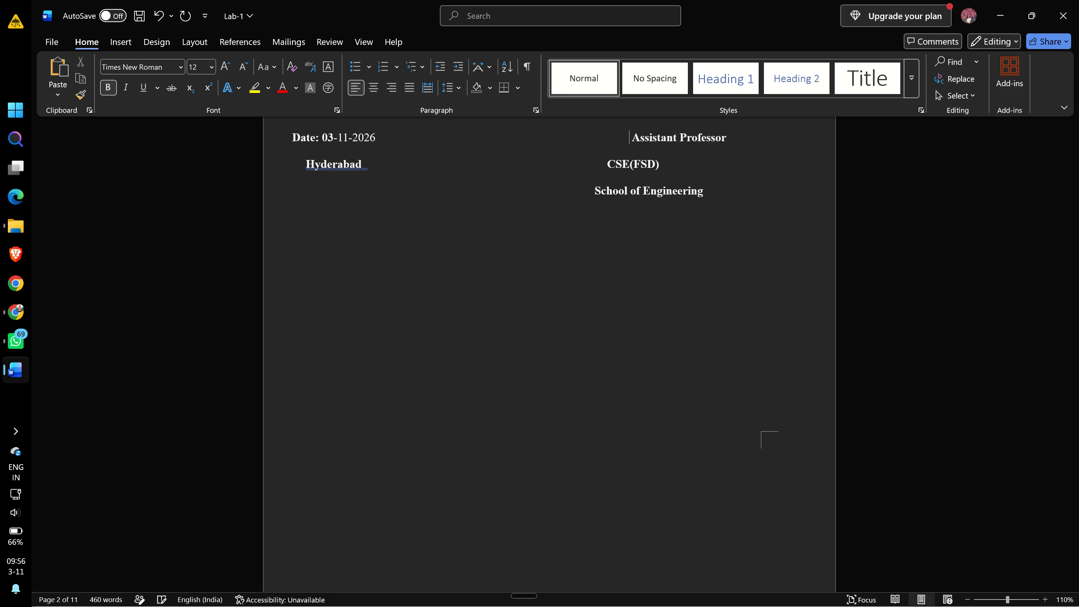
{"action": "key", "text": "BackSpace"}
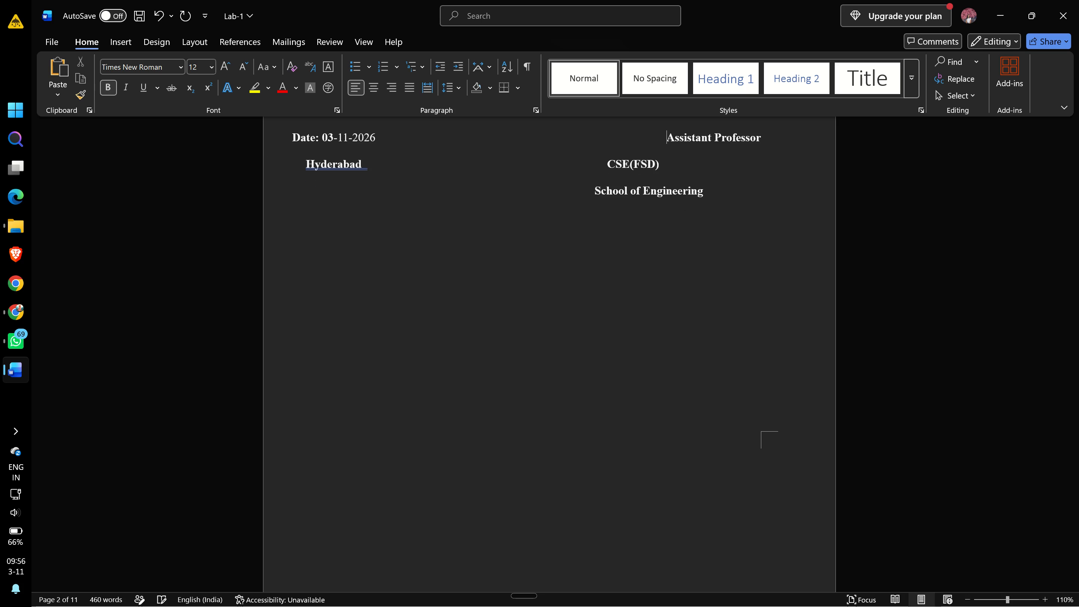
Shift CSE(FSD) to the right with spaces so it sits beneath Assistant Professor.
{"action": "left_click", "coordinate": [605, 165]}
{"action": "key", "text": "space"}
{"action": "key", "text": "space"}
{"action": "key", "text": "space"}
{"action": "key", "text": "space"}
{"action": "key", "text": "space"}
{"action": "key", "text": "space"}
{"action": "key", "text": "space"}
{"action": "key", "text": "space"}
{"action": "key", "text": "space"}
{"action": "key", "text": "space"}
{"action": "key", "text": "space"}
{"action": "key", "text": "space"}
{"action": "key", "text": "space"}
{"action": "key", "text": "space"}
{"action": "key", "text": "space"}
{"action": "key", "text": "space"}
{"action": "key", "text": "space"}
{"action": "key", "text": "space"}
{"action": "key", "text": "space"}
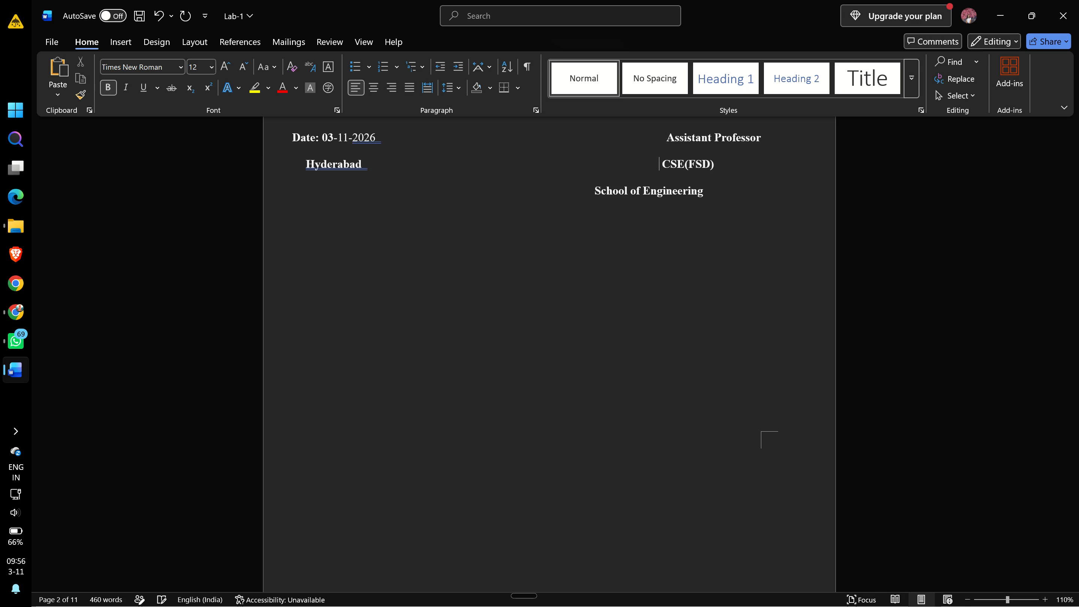
{"action": "key", "text": "space"}
{"action": "key", "text": "space"}
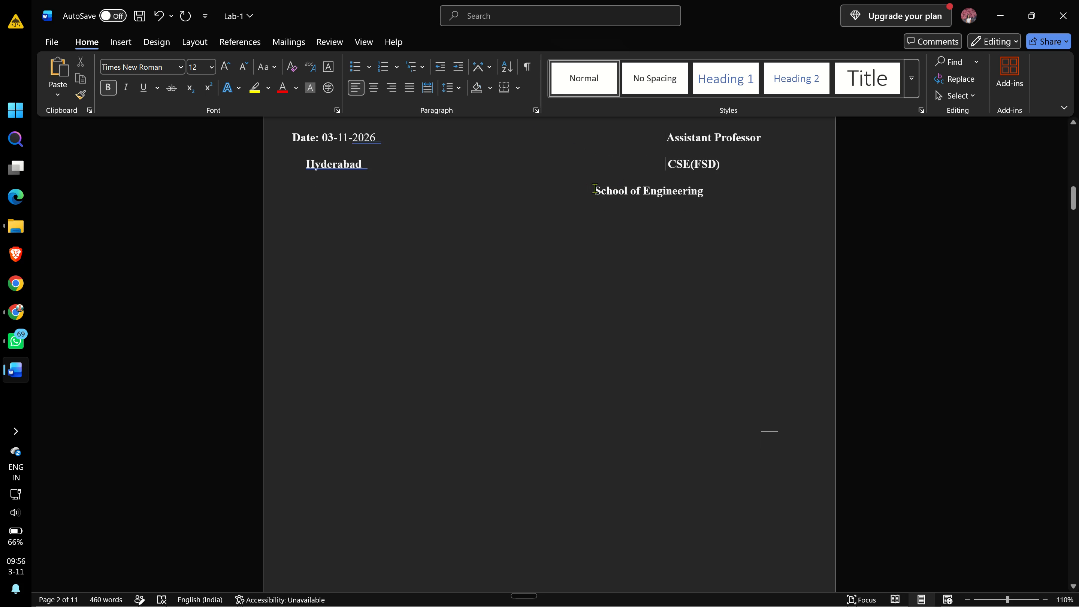
Shift School of Engineering to the page's right margin with spaces, beneath CSE(FSD).
{"action": "left_click", "coordinate": [595, 188]}
{"action": "key", "text": "space"}
{"action": "key", "text": "space"}
{"action": "key", "text": "space"}
{"action": "key", "text": "space"}
{"action": "key", "text": "space"}
{"action": "key", "text": "space"}
{"action": "key", "text": "space"}
{"action": "key", "text": "space"}
{"action": "key", "text": "space"}
{"action": "key", "text": "space"}
{"action": "key", "text": "space"}
{"action": "key", "text": "space"}
{"action": "key", "text": "space"}
{"action": "key", "text": "space"}
{"action": "key", "text": "space"}
{"action": "key", "text": "space"}
{"action": "key", "text": "space"}
{"action": "key", "text": "space"}
{"action": "key", "text": "space"}
{"action": "key", "text": "space"}
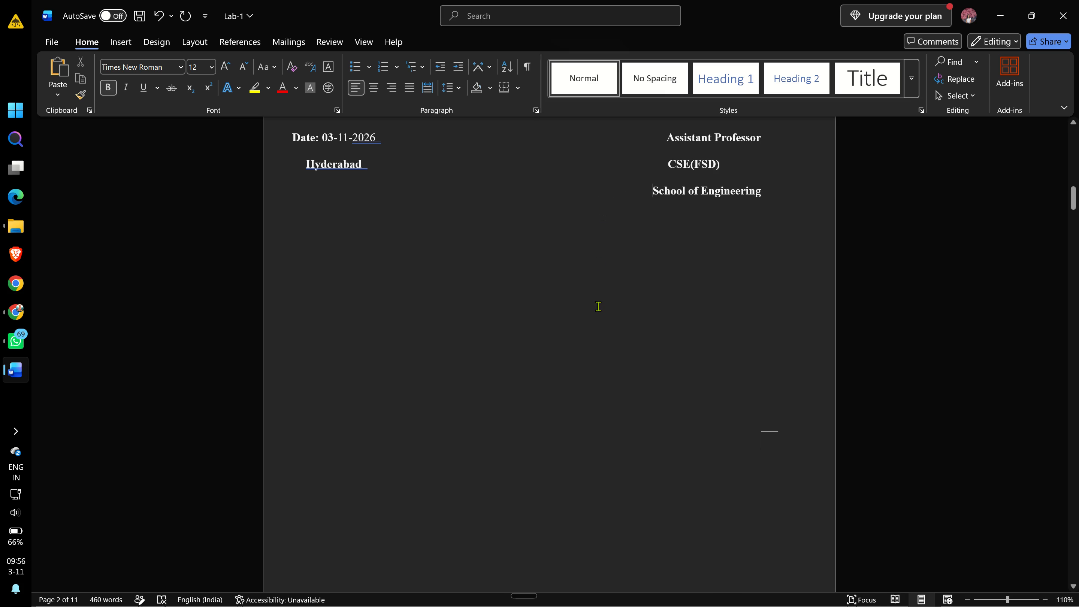
Trim a few spaces before Assistant Professor and CSE(FSD) to line them up with School of Engineering.
{"action": "left_click", "coordinate": [664, 137]}
{"action": "key", "text": "BackSpace"}
{"action": "key", "text": "BackSpace"}
{"action": "key", "text": "BackSpace"}
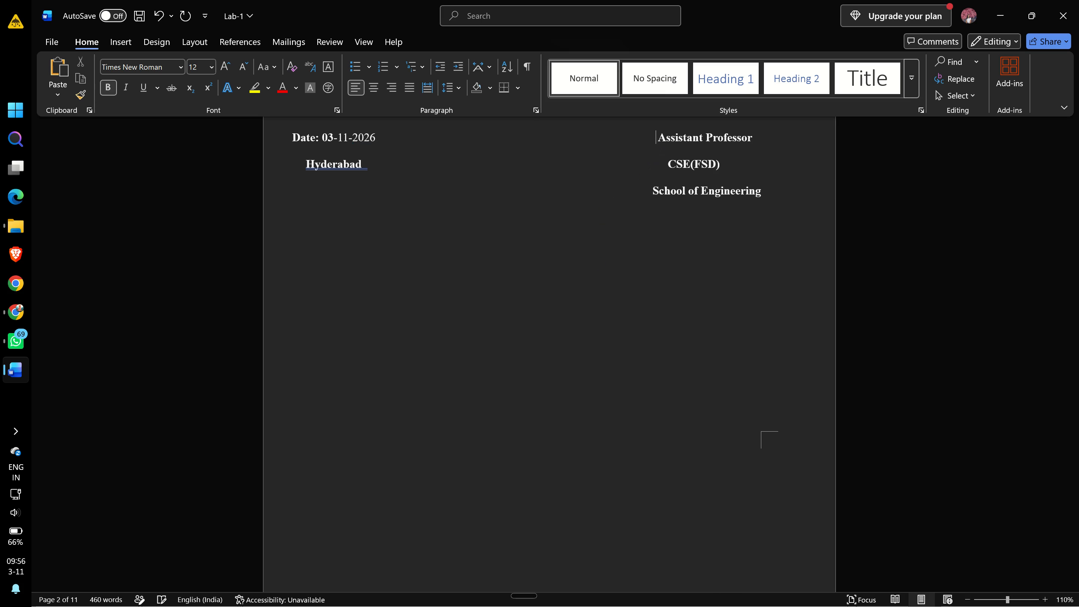
{"action": "key", "text": "BackSpace"}
{"action": "left_click", "coordinate": [666, 165]}
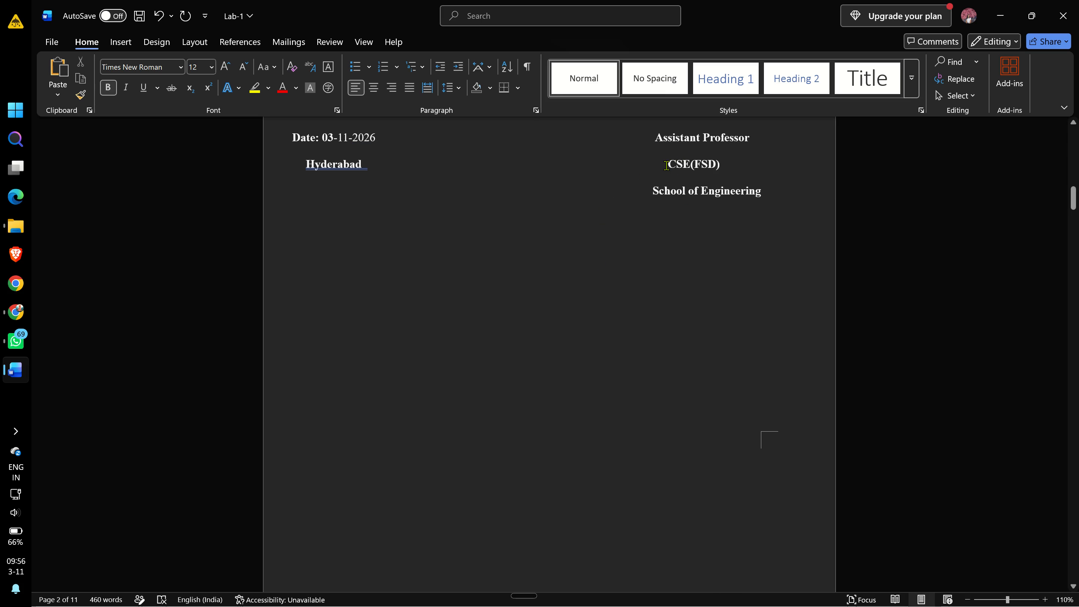
{"action": "key", "text": "BackSpace"}
{"action": "key", "text": "BackSpace"}
{"action": "key", "text": "BackSpace"}
Clear the Module 1 topic text from the Journal Topic cell of the journal table.
{"action": "scroll", "coordinate": [667, 249], "scroll_direction": "down", "scroll_amount": 2}
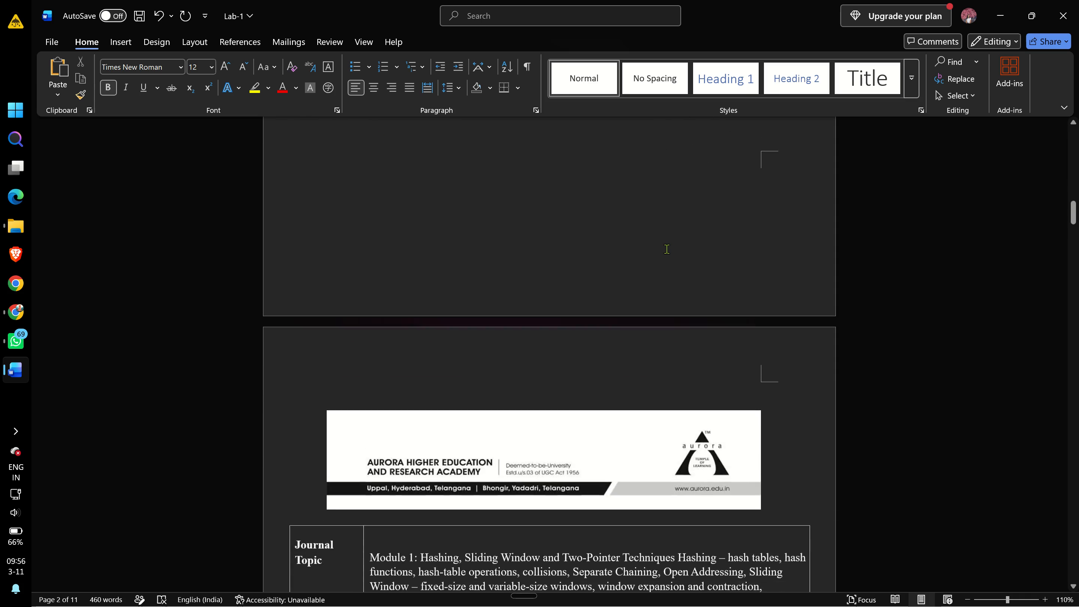
{"action": "scroll", "coordinate": [667, 249], "scroll_direction": "down", "scroll_amount": 3}
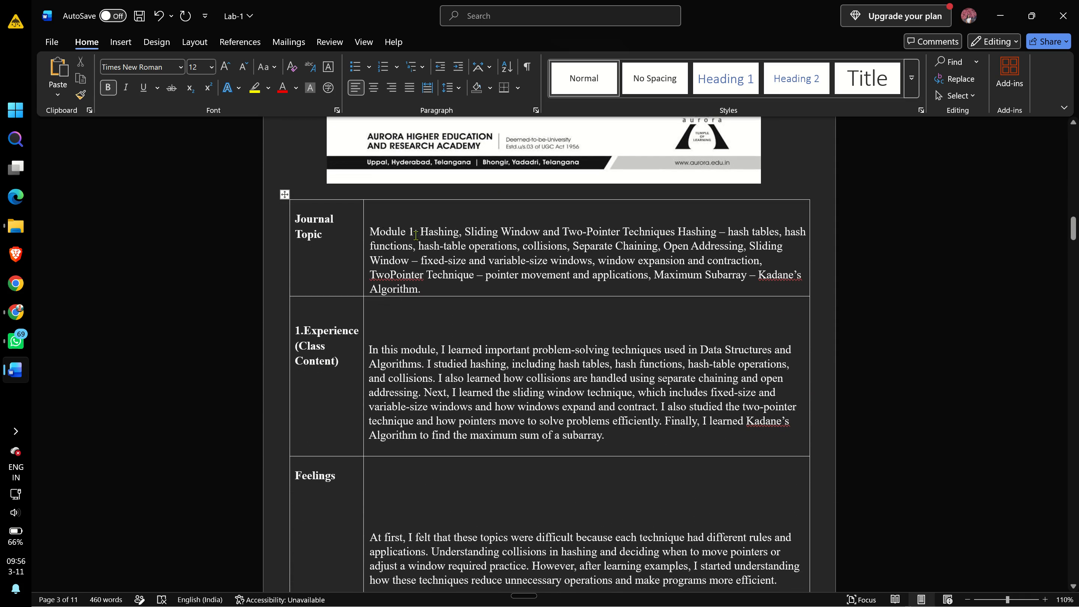
{"action": "left_click", "coordinate": [366, 221]}
{"action": "key", "text": "Delete"}
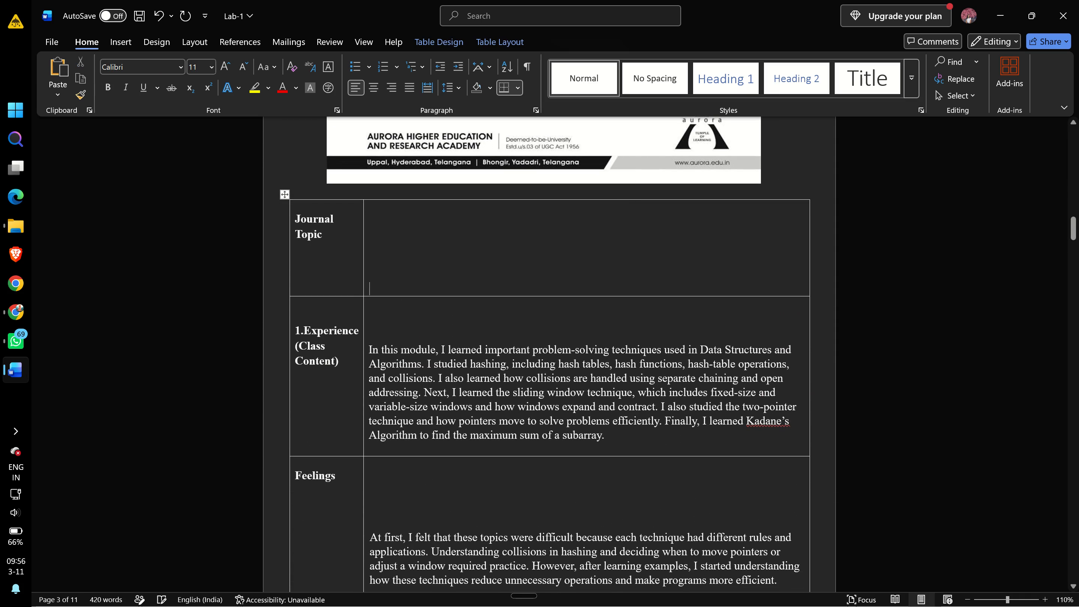
Clear the old module text from the Experience (Class Content) cell of the journal table.
{"action": "left_click", "coordinate": [365, 306]}
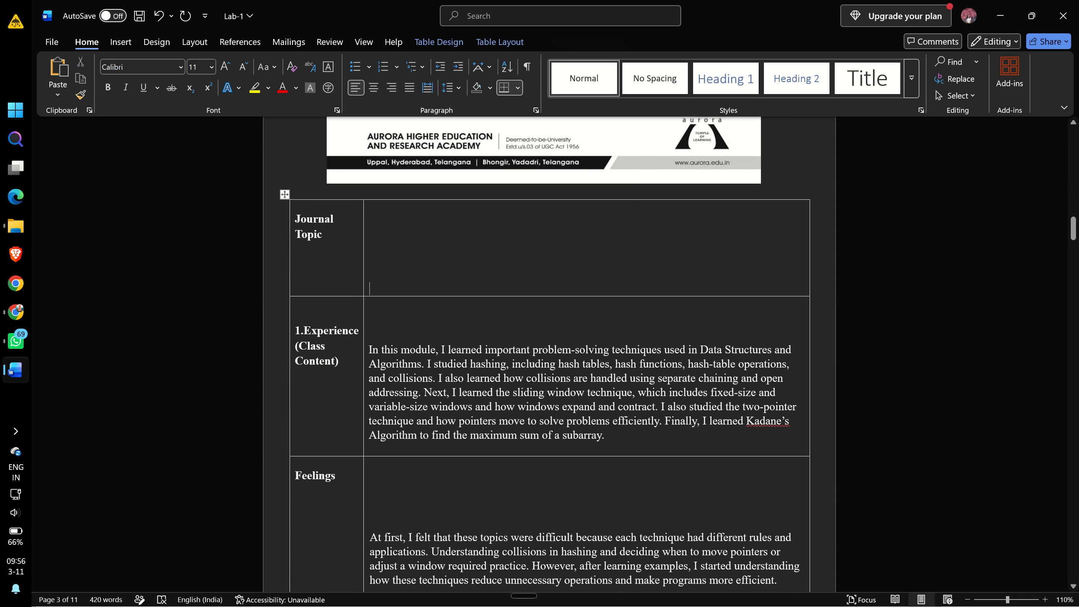
{"action": "left_click", "coordinate": [365, 314]}
{"action": "key", "text": "Delete"}
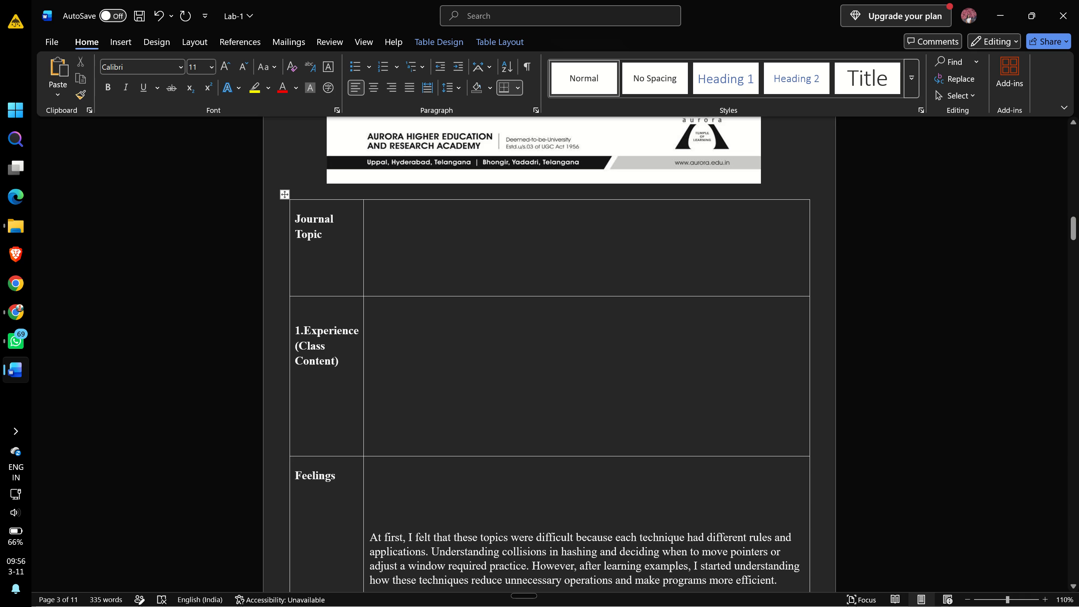
Clear the old text from the Feelings cell of the journal table.
{"action": "left_click", "coordinate": [366, 468]}
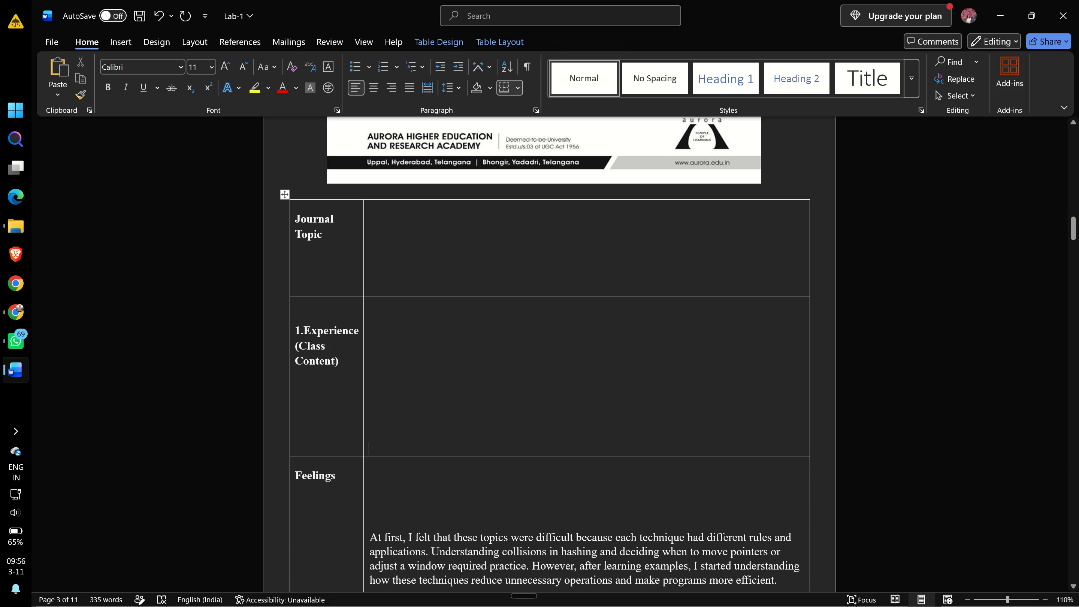
{"action": "left_click", "coordinate": [363, 470]}
{"action": "left_click", "coordinate": [366, 470]}
{"action": "key", "text": "Delete"}
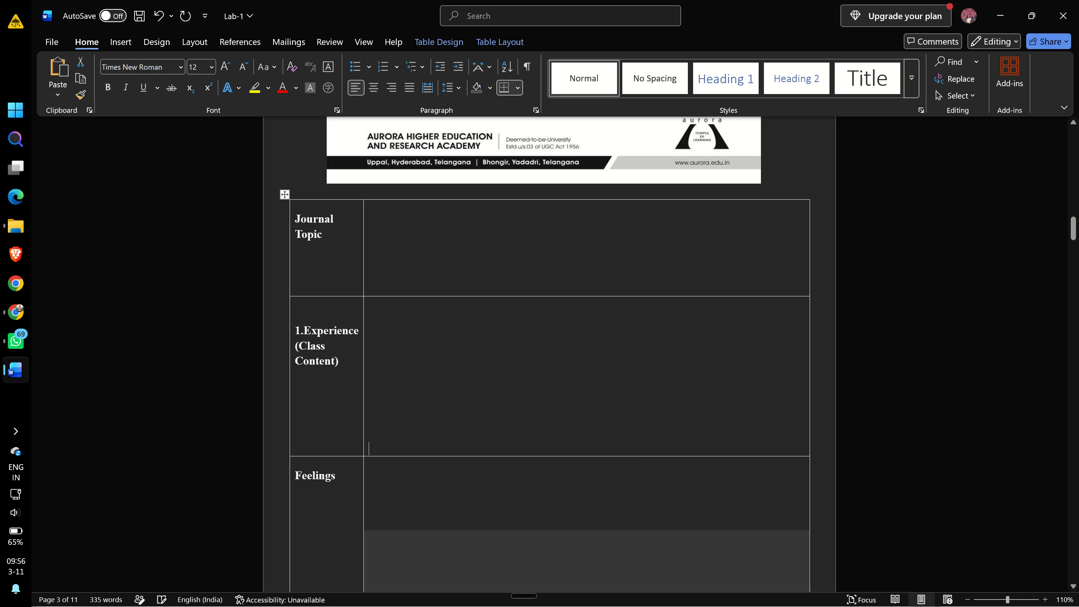
Clear the old hashing and sliding window text from the Learning (Key Insights) cell on the following page.
{"action": "scroll", "coordinate": [462, 496], "scroll_direction": "down", "scroll_amount": 5}
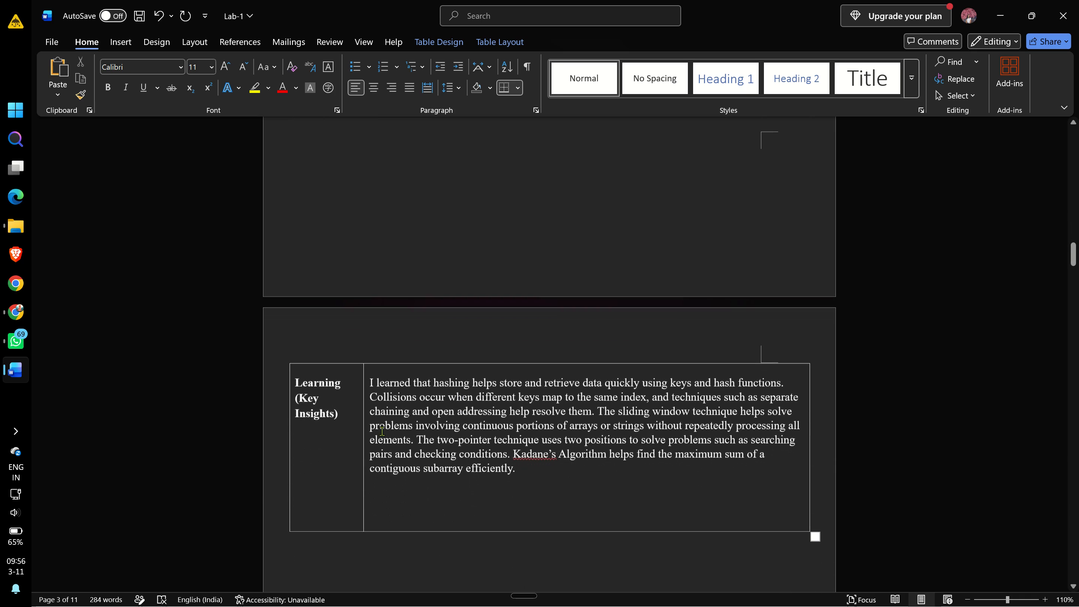
{"action": "left_click", "coordinate": [366, 380]}
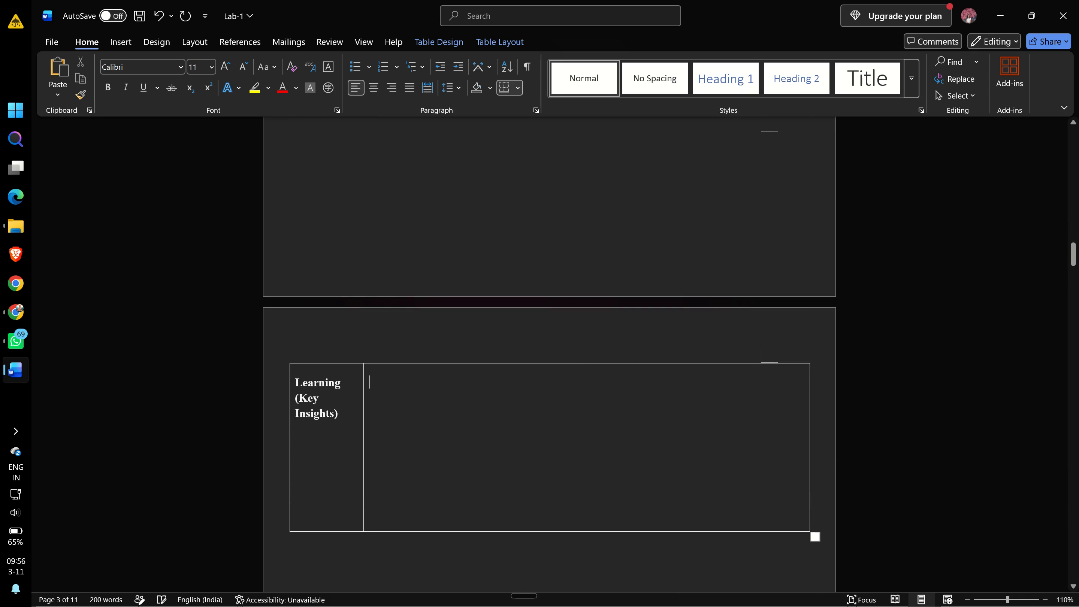
Delete the first coding practice screenshots below the Learning row, from Half Pair Check through Minimum Number of Balls in the Box.
{"action": "scroll", "coordinate": [430, 484], "scroll_direction": "down", "scroll_amount": 11}
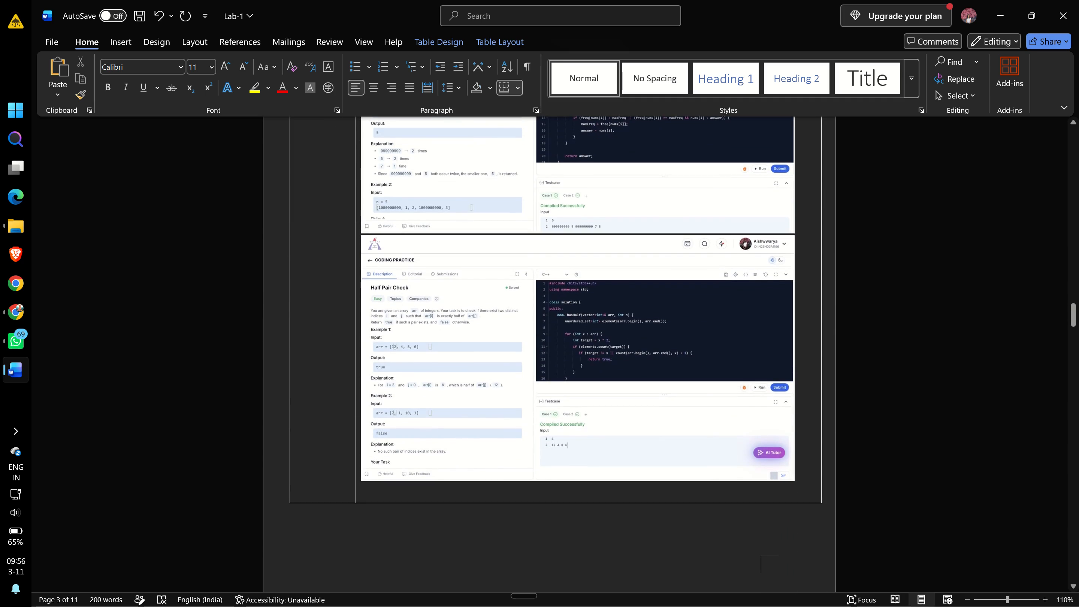
{"action": "scroll", "coordinate": [489, 300], "scroll_direction": "up", "scroll_amount": 7}
{"action": "left_click", "coordinate": [526, 273]}
{"action": "key", "text": "Delete"}
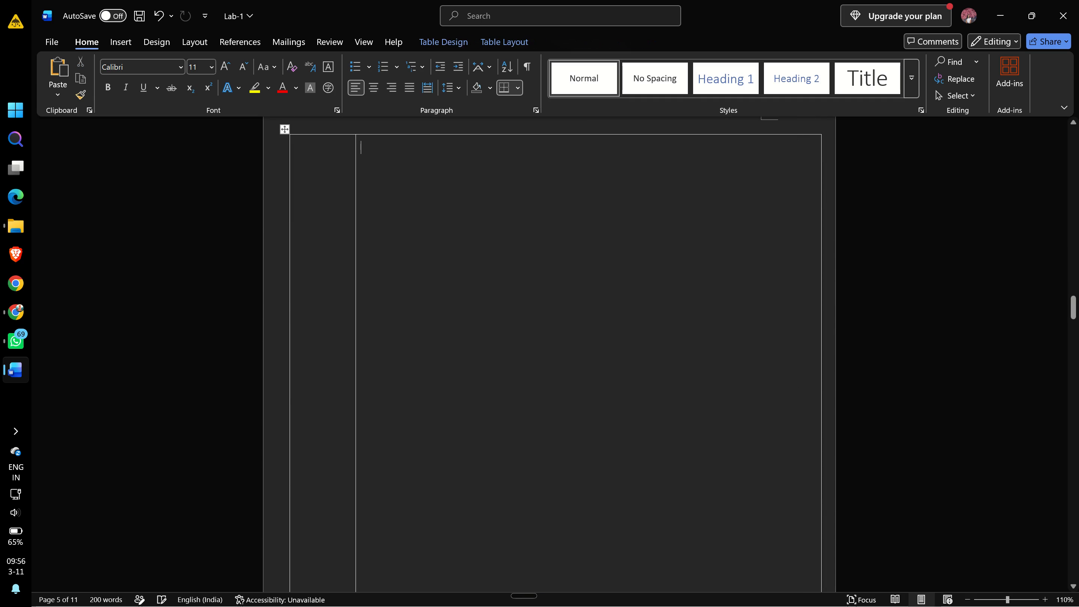
{"action": "scroll", "coordinate": [510, 384], "scroll_direction": "down", "scroll_amount": 6}
{"action": "left_click", "coordinate": [516, 305]}
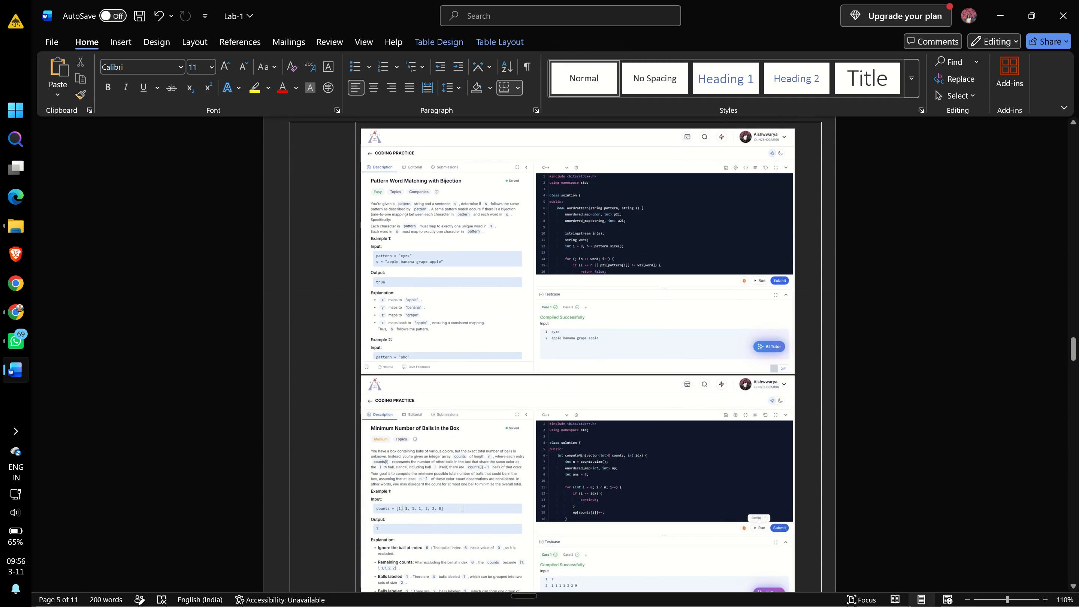
{"action": "key", "text": "Delete"}
{"action": "scroll", "coordinate": [559, 385], "scroll_direction": "down", "scroll_amount": 3}
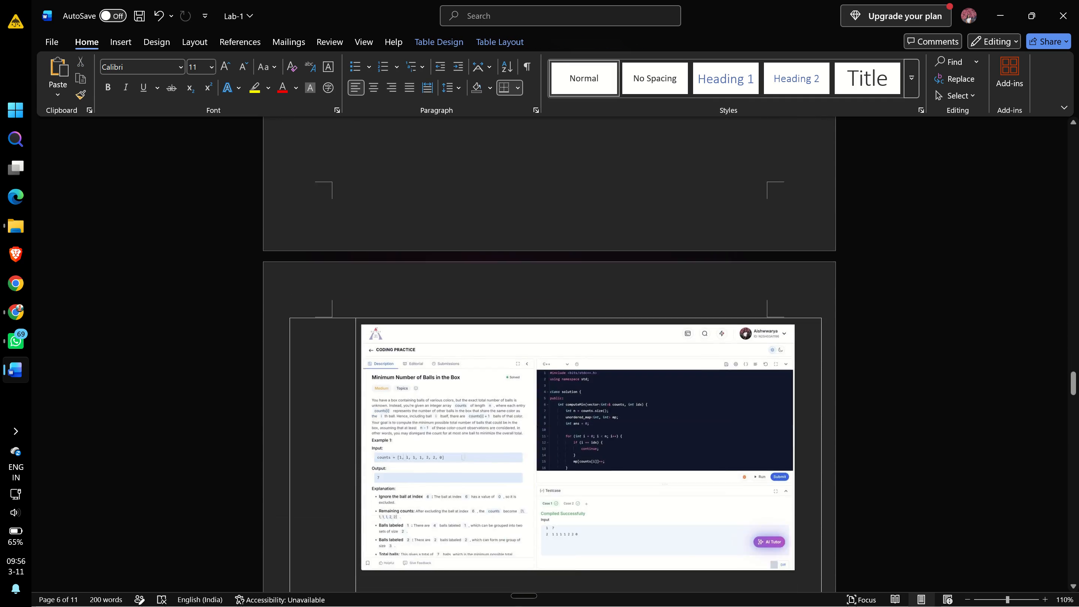
{"action": "scroll", "coordinate": [559, 385], "scroll_direction": "down", "scroll_amount": 2}
{"action": "left_click", "coordinate": [559, 385]}
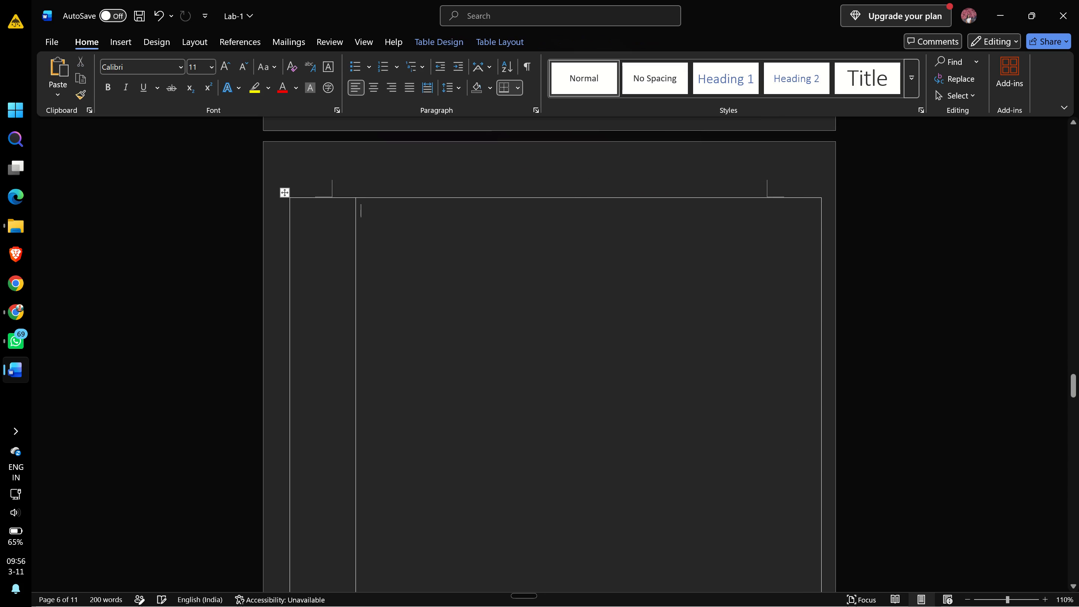
Delete the remaining coding practice screenshots before the Application row, from Fractional Knapsack through Match Customers with Experts.
{"action": "scroll", "coordinate": [647, 450], "scroll_direction": "down", "scroll_amount": 6}
{"action": "left_click", "coordinate": [601, 386]}
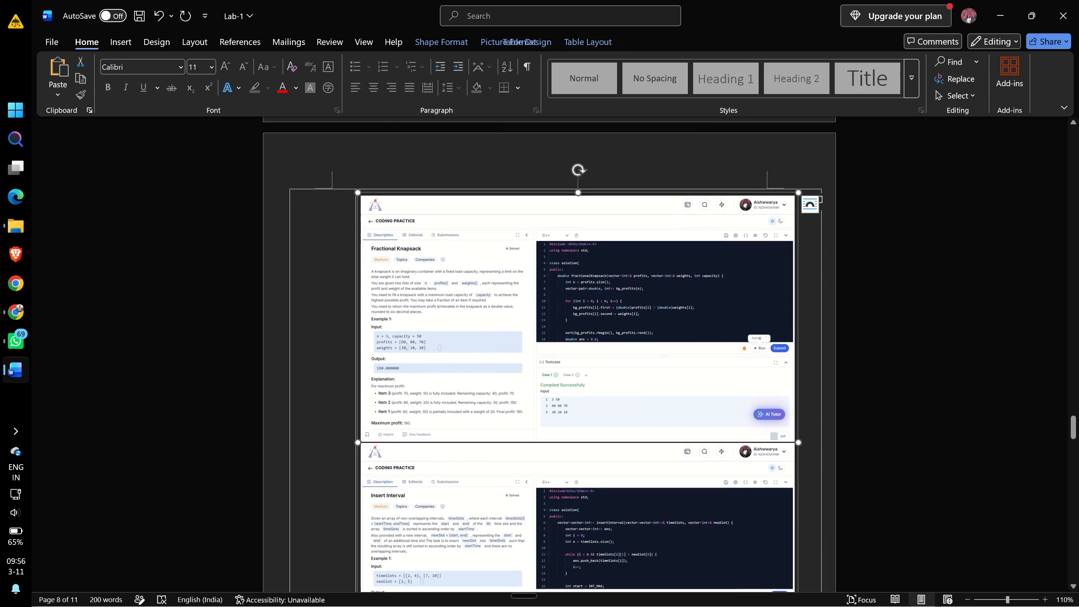
{"action": "scroll", "coordinate": [666, 457], "scroll_direction": "down", "scroll_amount": 6}
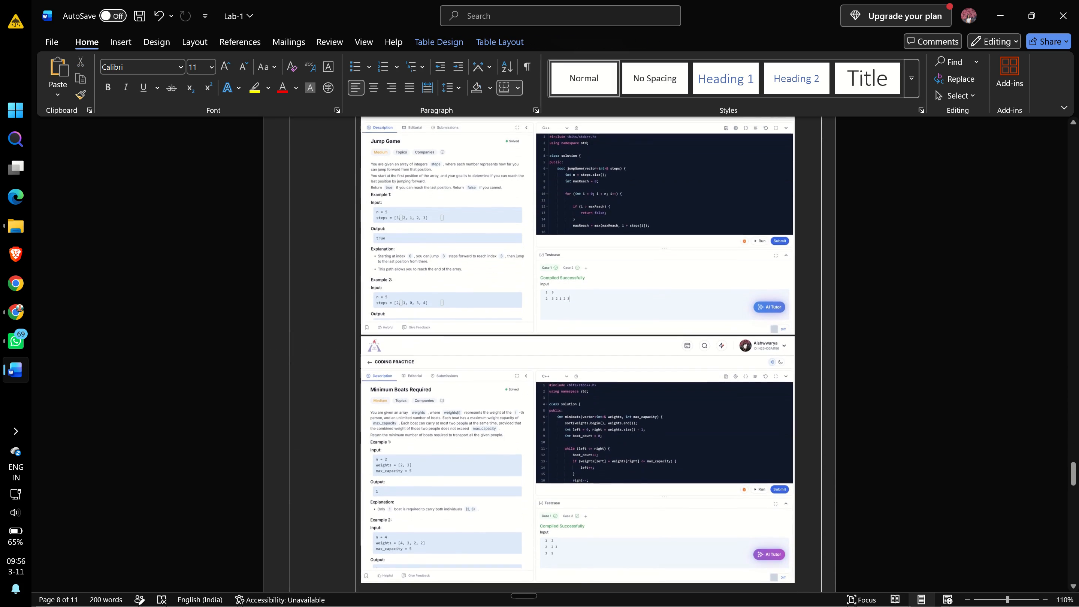
{"action": "left_click", "coordinate": [629, 342]}
{"action": "key", "text": "Delete"}
{"action": "scroll", "coordinate": [655, 413], "scroll_direction": "down", "scroll_amount": 4}
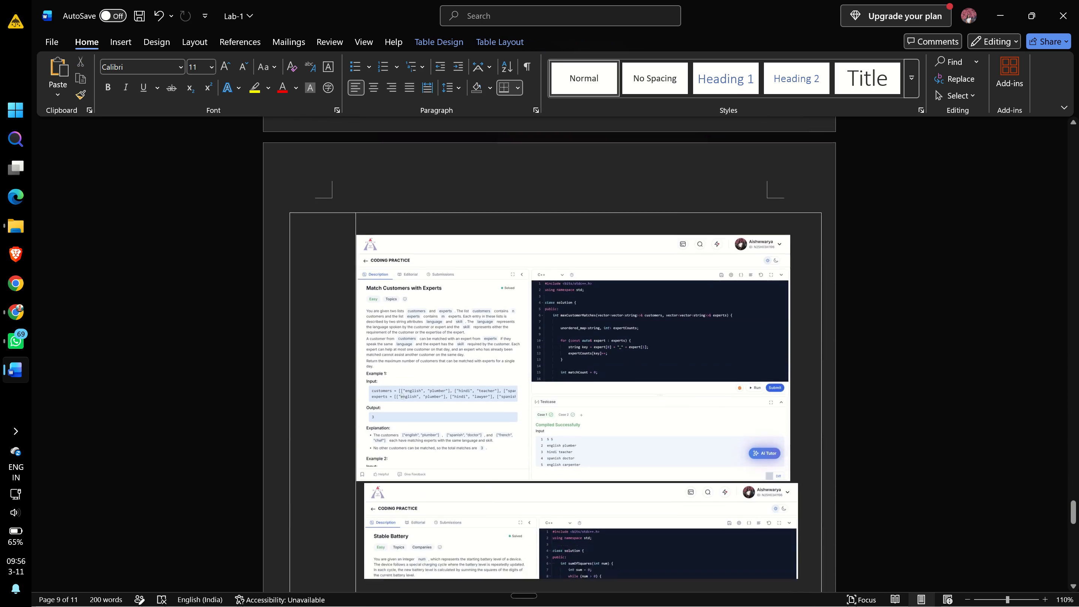
{"action": "scroll", "coordinate": [655, 413], "scroll_direction": "down", "scroll_amount": 1}
{"action": "left_click", "coordinate": [624, 317]}
{"action": "left_click", "coordinate": [624, 317]}
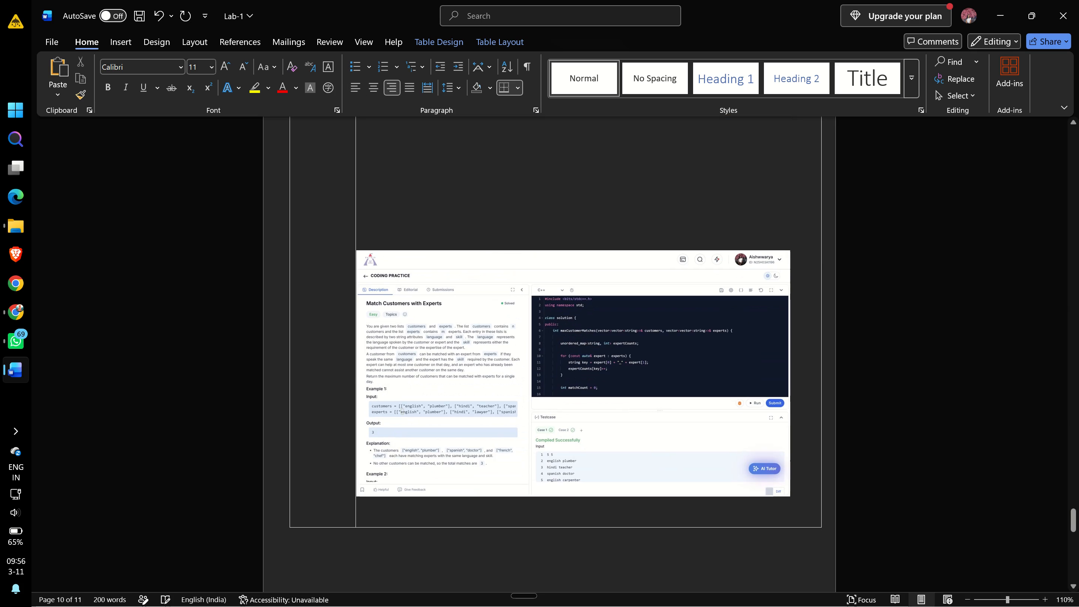
{"action": "key", "text": "Delete"}
Clear the old paragraph from the Application (Practice Use) cell on the last page.
{"action": "scroll", "coordinate": [624, 317], "scroll_direction": "down", "scroll_amount": 4}
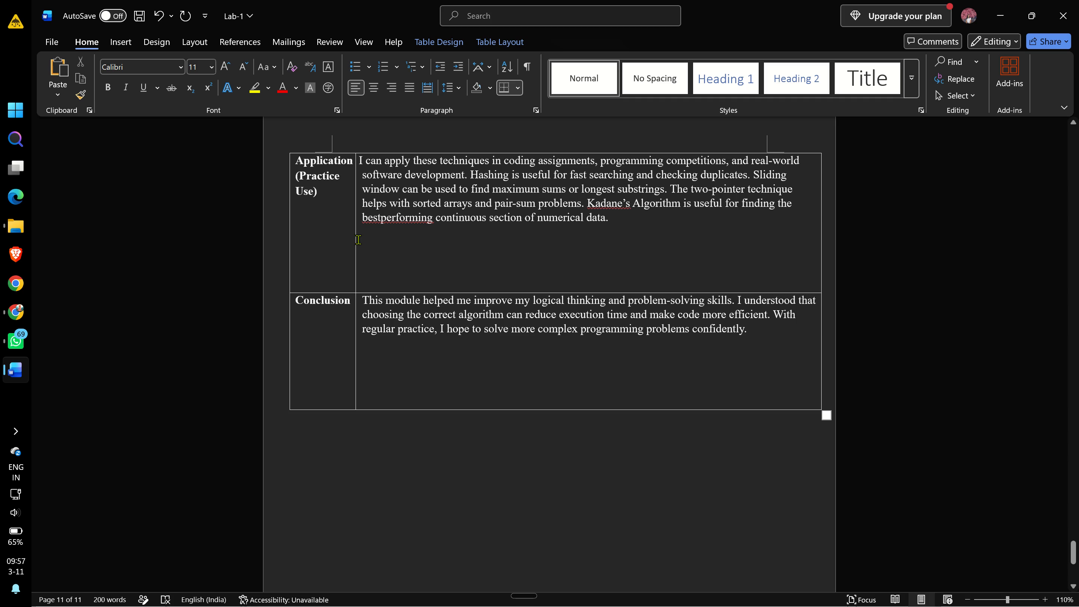
{"action": "left_click_drag", "start_coordinate": [360, 238], "coordinate": [374, 162]}
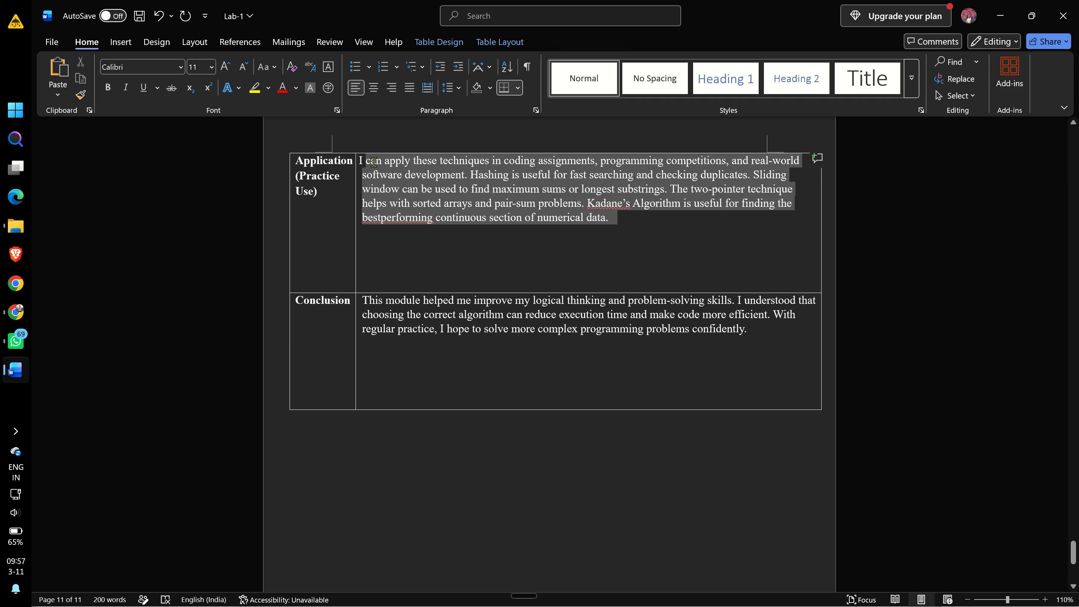
{"action": "left_click_drag", "start_coordinate": [374, 162], "coordinate": [360, 159]}
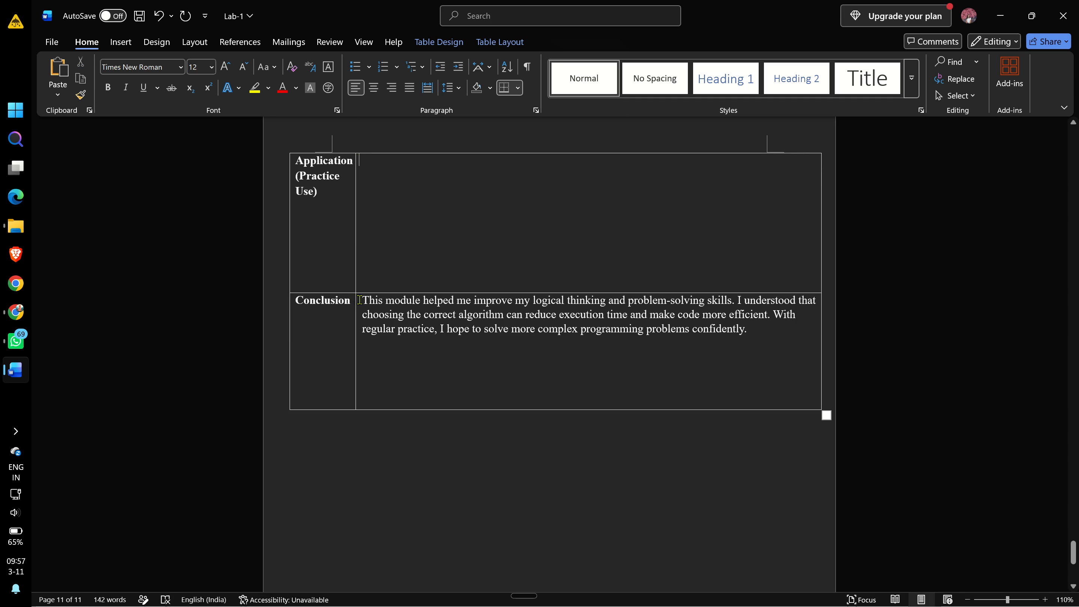
Clear the old paragraph from the Conclusion cell of the journal table.
{"action": "left_click_drag", "start_coordinate": [359, 296], "coordinate": [499, 353]}
{"action": "key", "text": "Delete"}
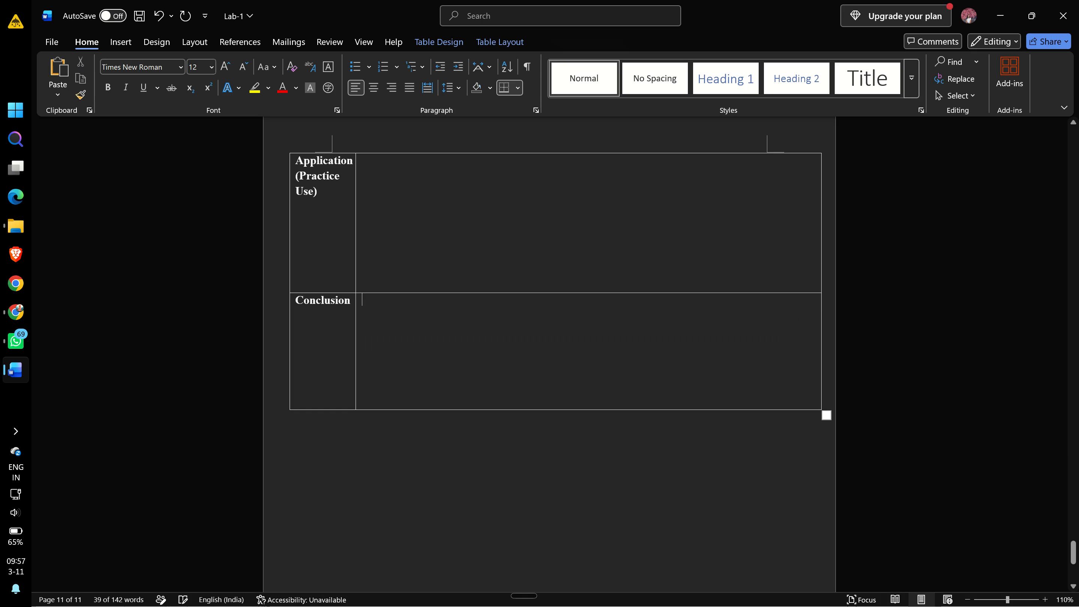
{"action": "scroll", "coordinate": [499, 353], "scroll_direction": "up", "scroll_amount": 4}
{"action": "scroll", "coordinate": [499, 353], "scroll_direction": "up", "scroll_amount": 20}
{"action": "scroll", "coordinate": [499, 353], "scroll_direction": "up", "scroll_amount": 7}
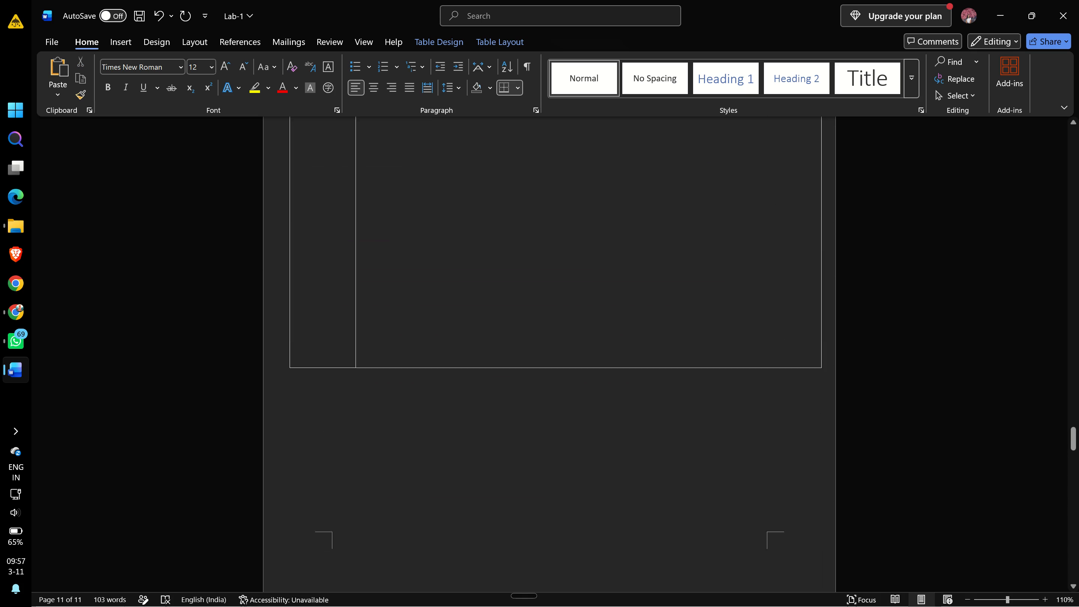
{"action": "scroll", "coordinate": [499, 353], "scroll_direction": "up", "scroll_amount": 12}
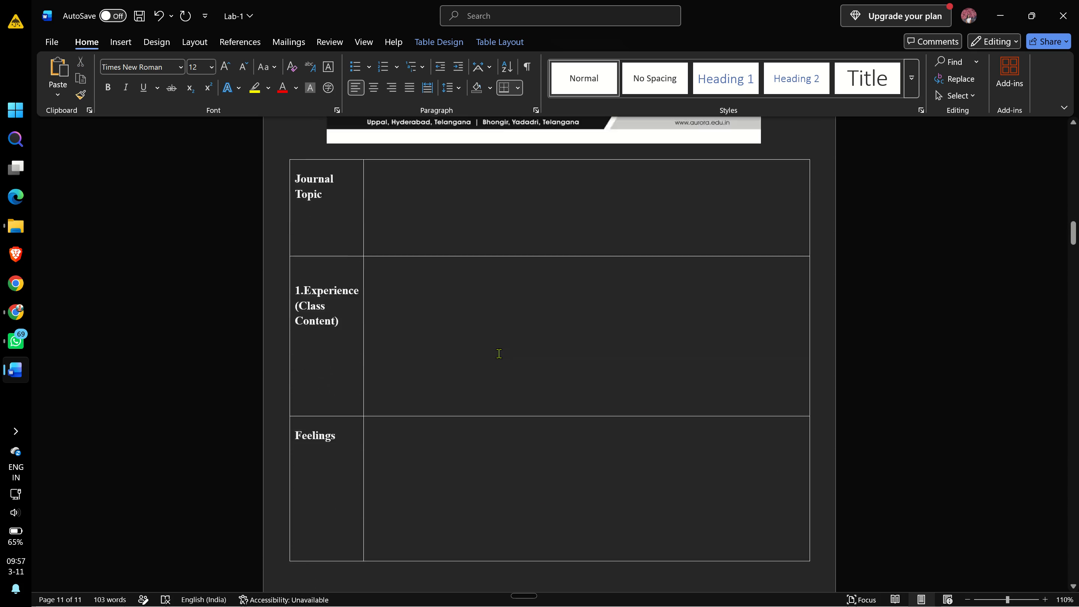
{"action": "scroll", "coordinate": [499, 353], "scroll_direction": "up", "scroll_amount": 1}
{"action": "scroll", "coordinate": [488, 286], "scroll_direction": "up", "scroll_amount": 1}
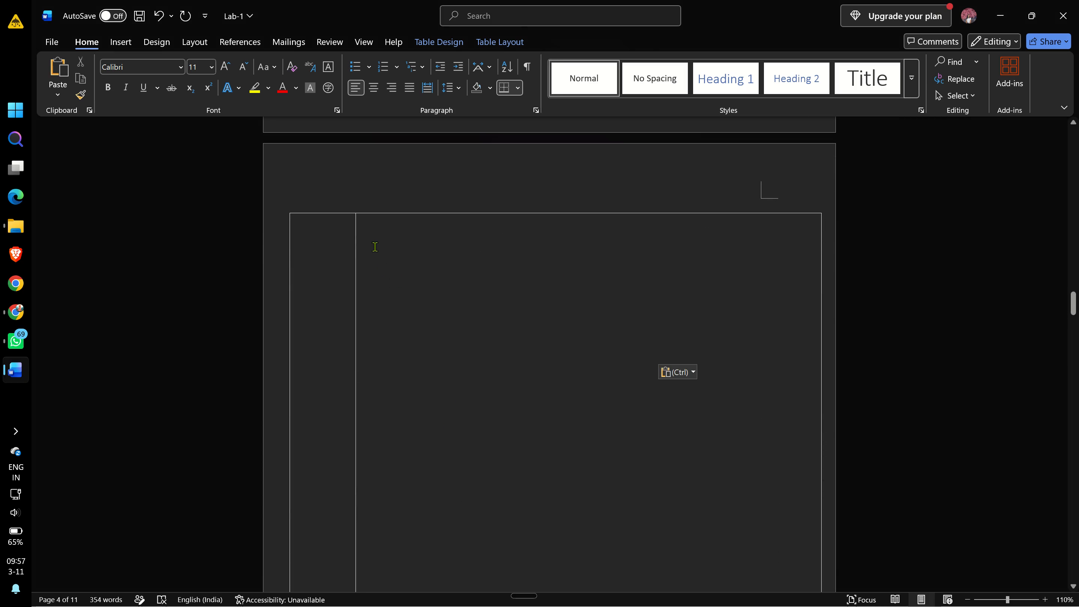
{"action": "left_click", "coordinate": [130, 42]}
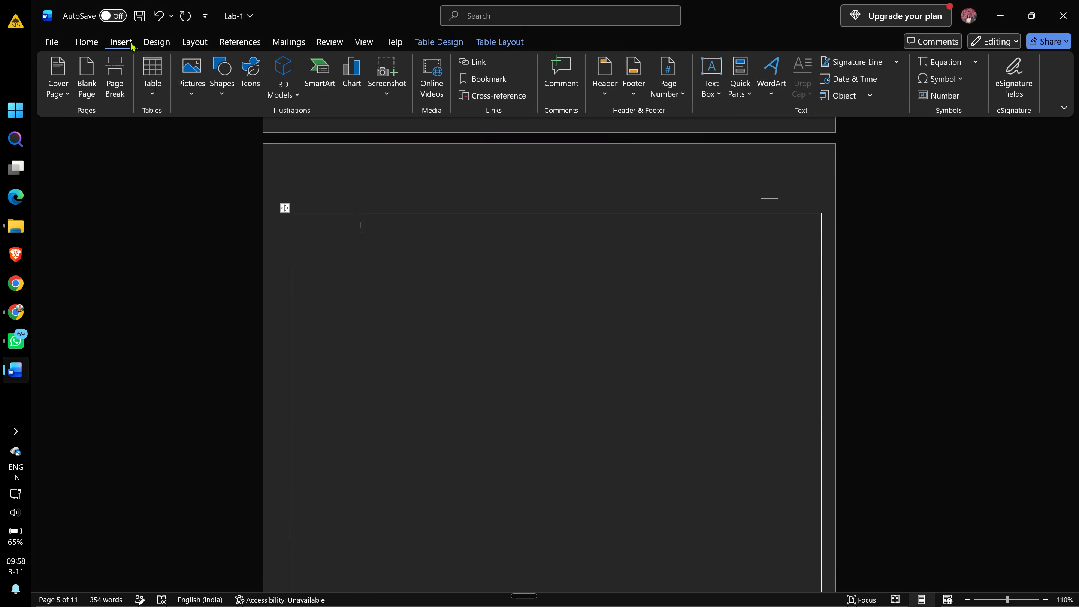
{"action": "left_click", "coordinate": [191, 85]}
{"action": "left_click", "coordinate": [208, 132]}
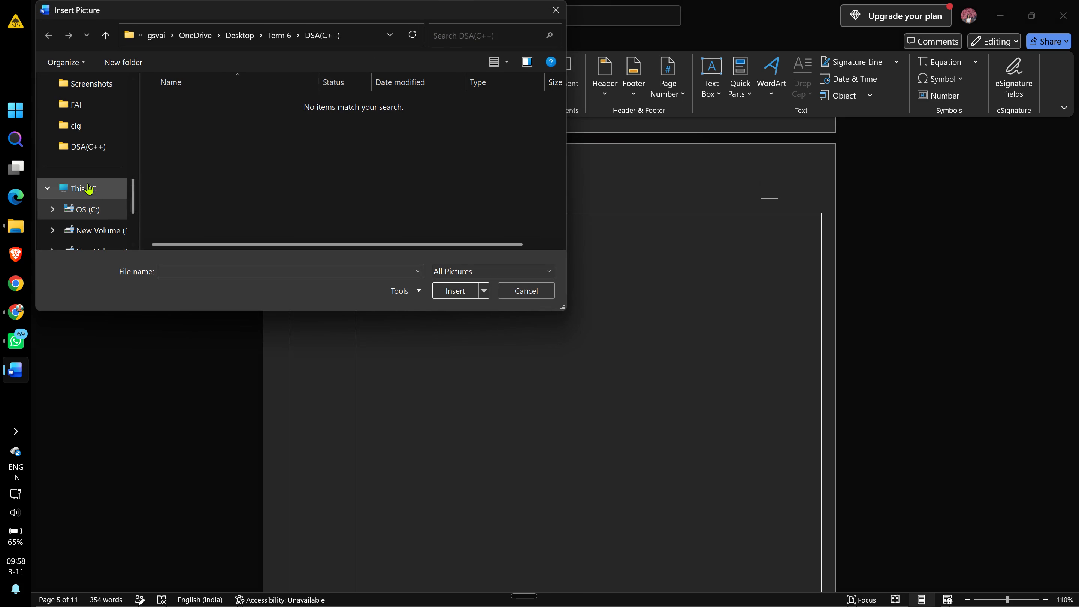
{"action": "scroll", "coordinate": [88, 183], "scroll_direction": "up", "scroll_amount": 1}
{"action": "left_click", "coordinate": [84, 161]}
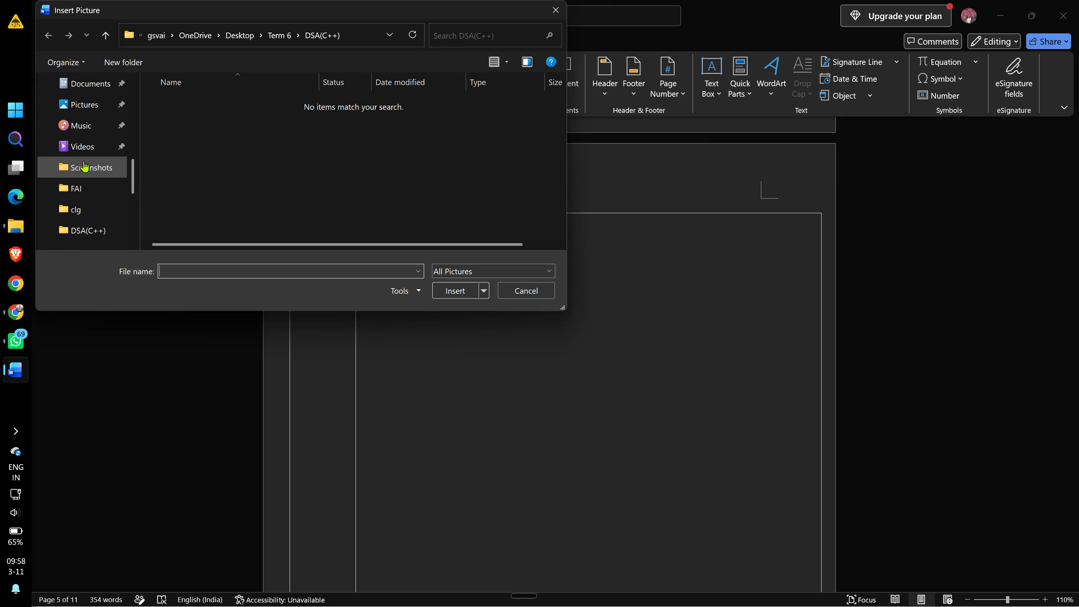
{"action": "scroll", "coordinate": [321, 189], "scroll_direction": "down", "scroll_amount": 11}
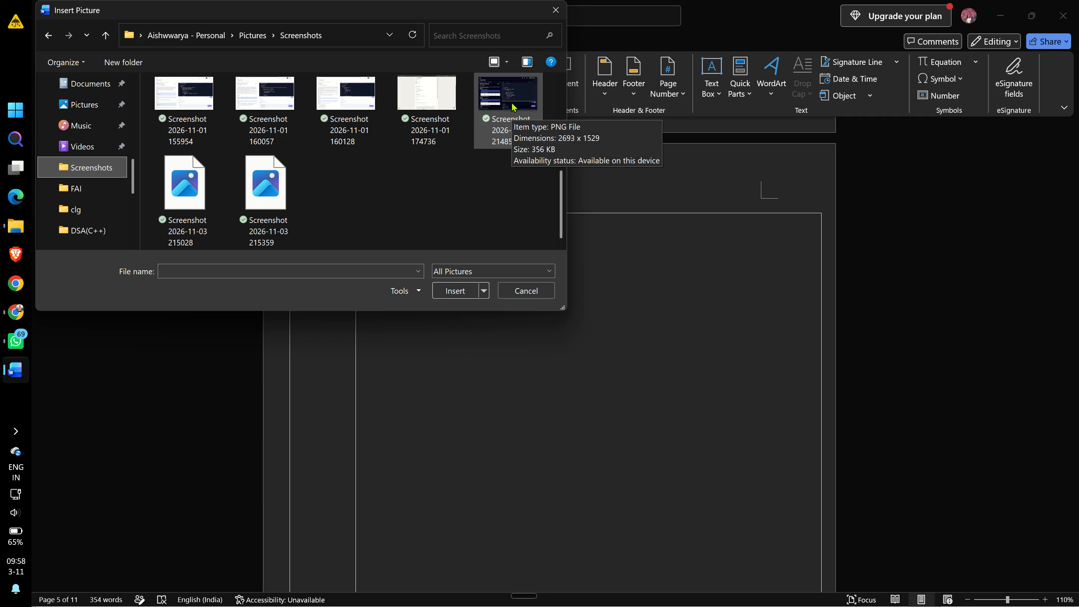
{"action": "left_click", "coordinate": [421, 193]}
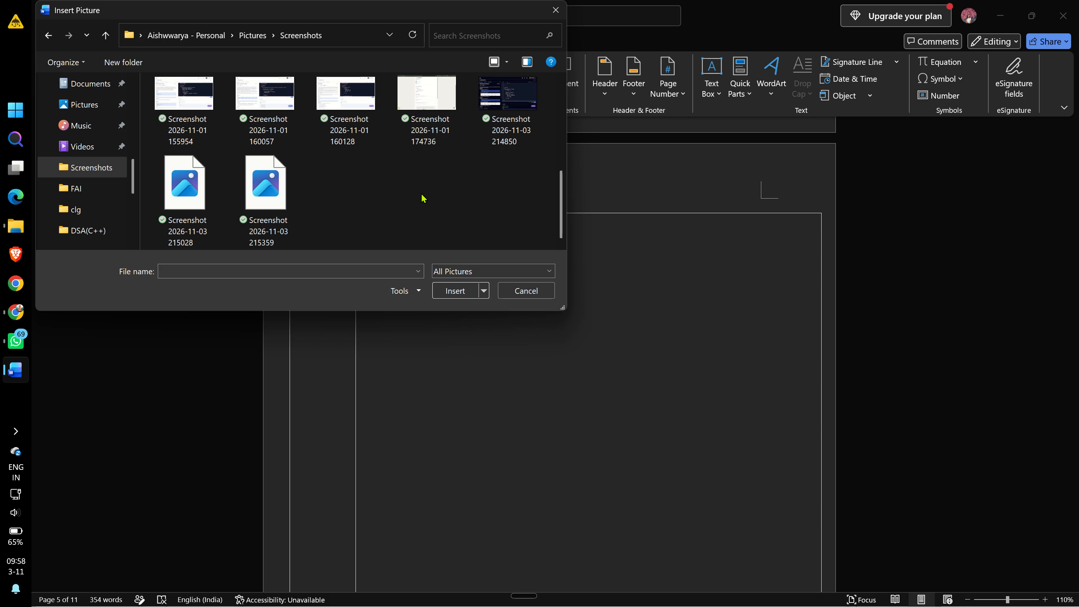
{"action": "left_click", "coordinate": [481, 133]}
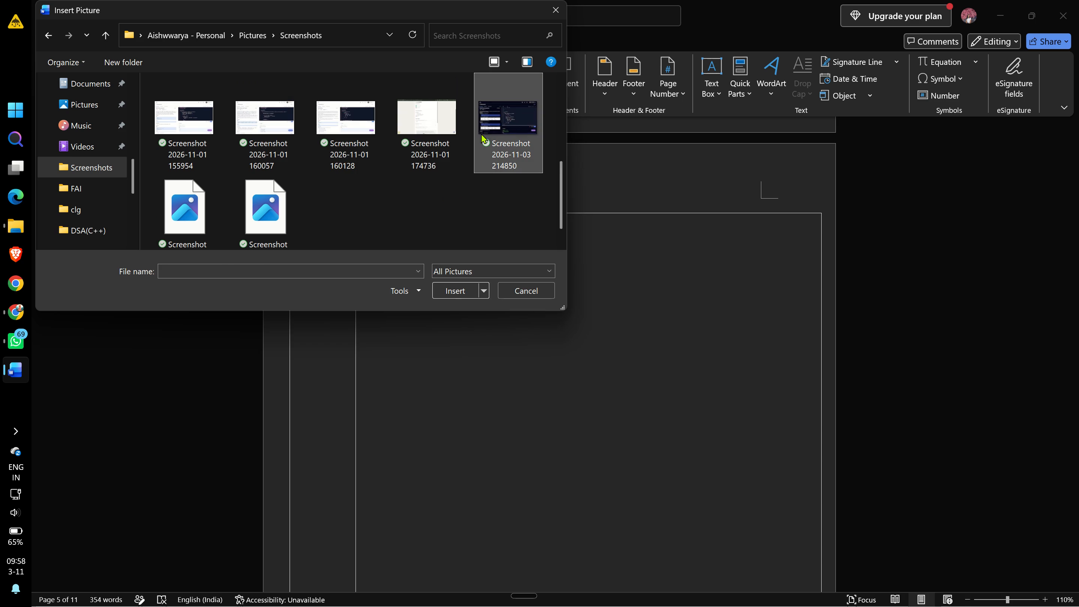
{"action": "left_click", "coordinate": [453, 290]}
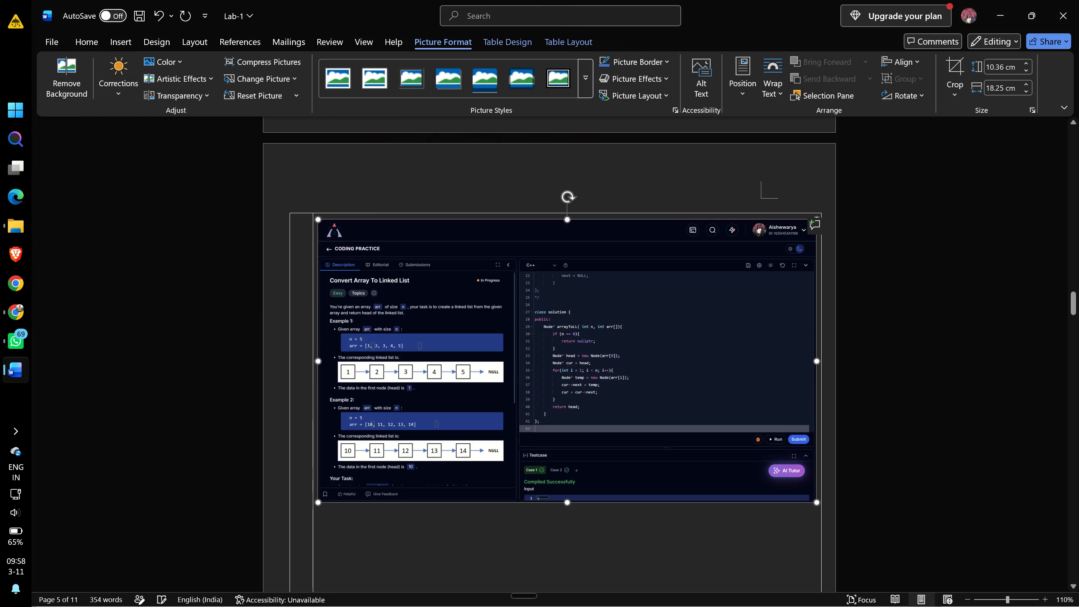
Delete the page 5 table row that holds the Convert Array To Linked List screenshot.
{"action": "scroll", "coordinate": [560, 401], "scroll_direction": "down", "scroll_amount": 2}
{"action": "left_click", "coordinate": [330, 398]}
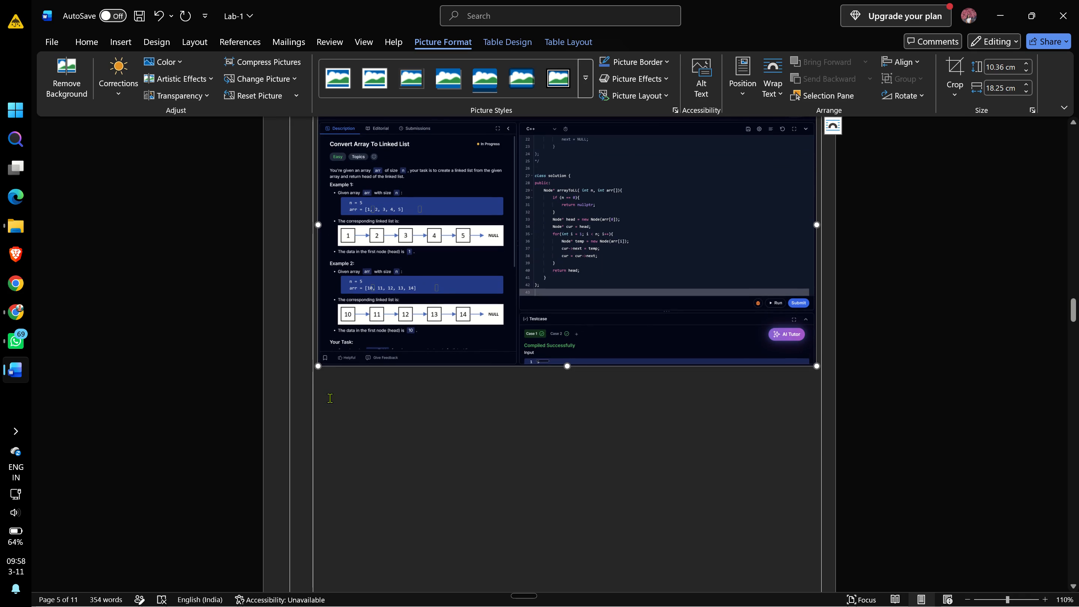
{"action": "scroll", "coordinate": [448, 382], "scroll_direction": "up", "scroll_amount": 6}
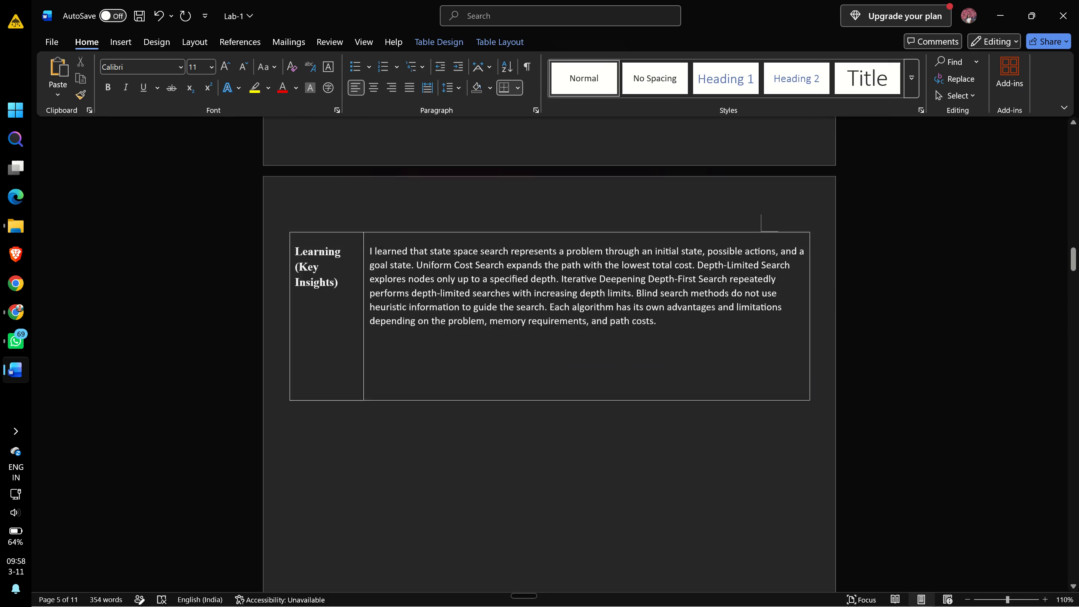
{"action": "scroll", "coordinate": [448, 382], "scroll_direction": "down", "scroll_amount": 2}
{"action": "scroll", "coordinate": [448, 382], "scroll_direction": "up", "scroll_amount": 1}
{"action": "scroll", "coordinate": [448, 382], "scroll_direction": "down", "scroll_amount": 5}
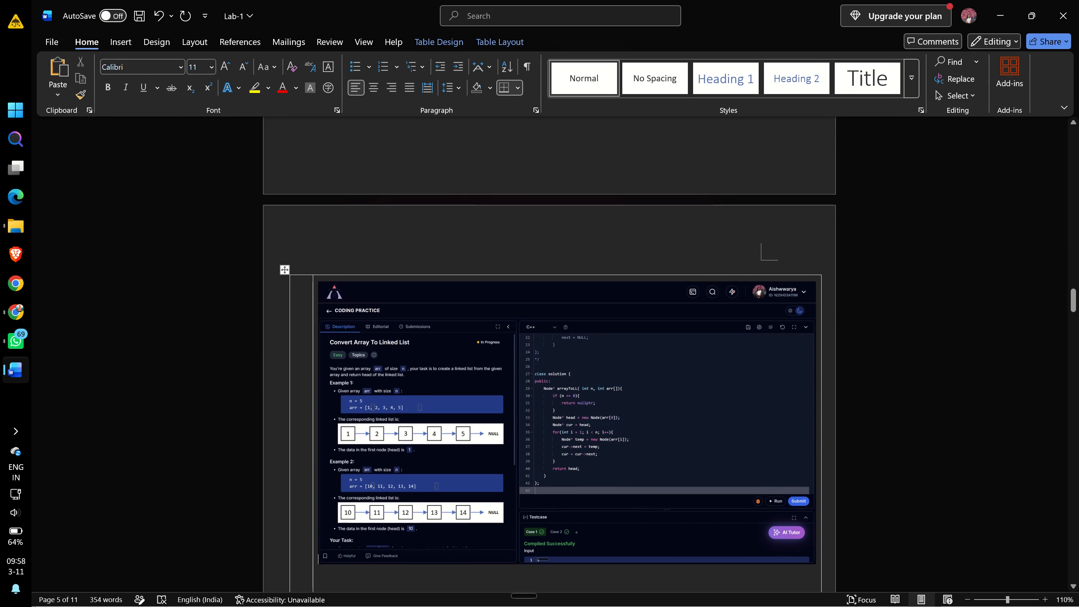
{"action": "left_click", "coordinate": [293, 292]}
{"action": "key", "text": "Delete"}
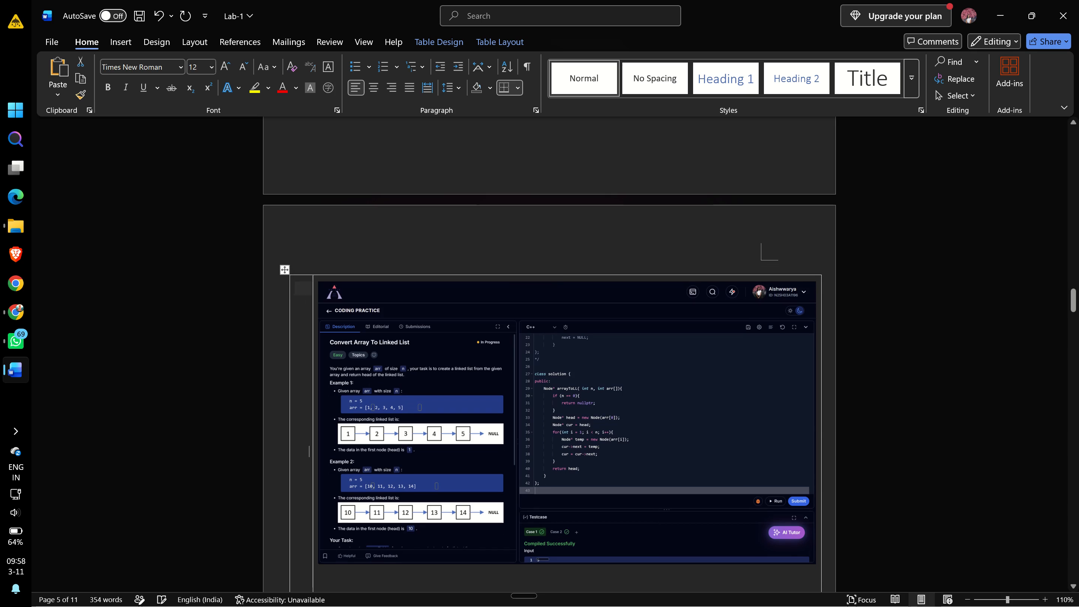
{"action": "left_click", "coordinate": [315, 286]}
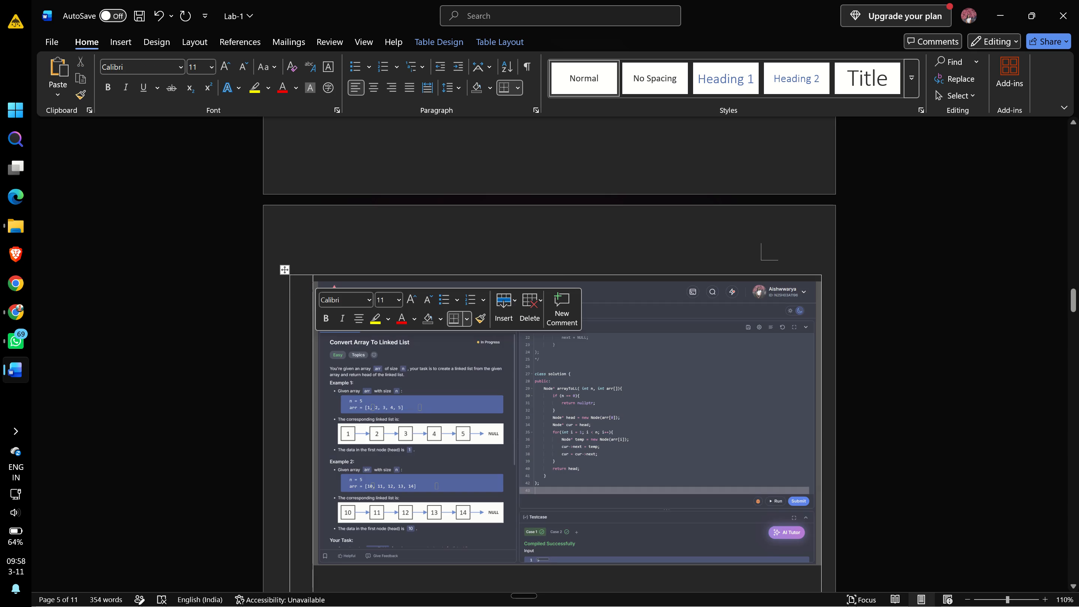
{"action": "left_click", "coordinate": [531, 308]}
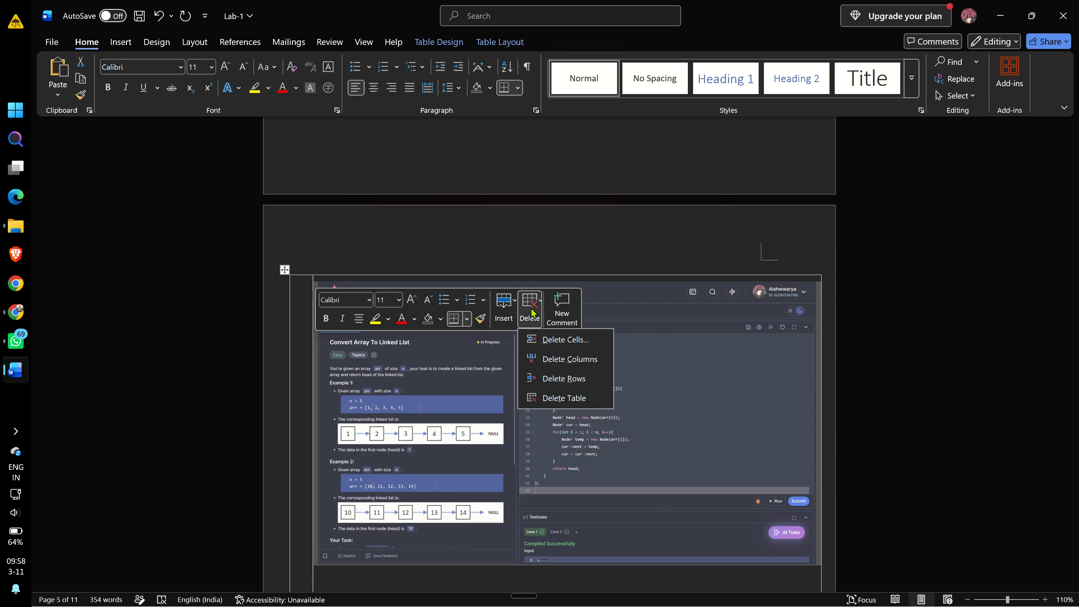
{"action": "left_click", "coordinate": [547, 381]}
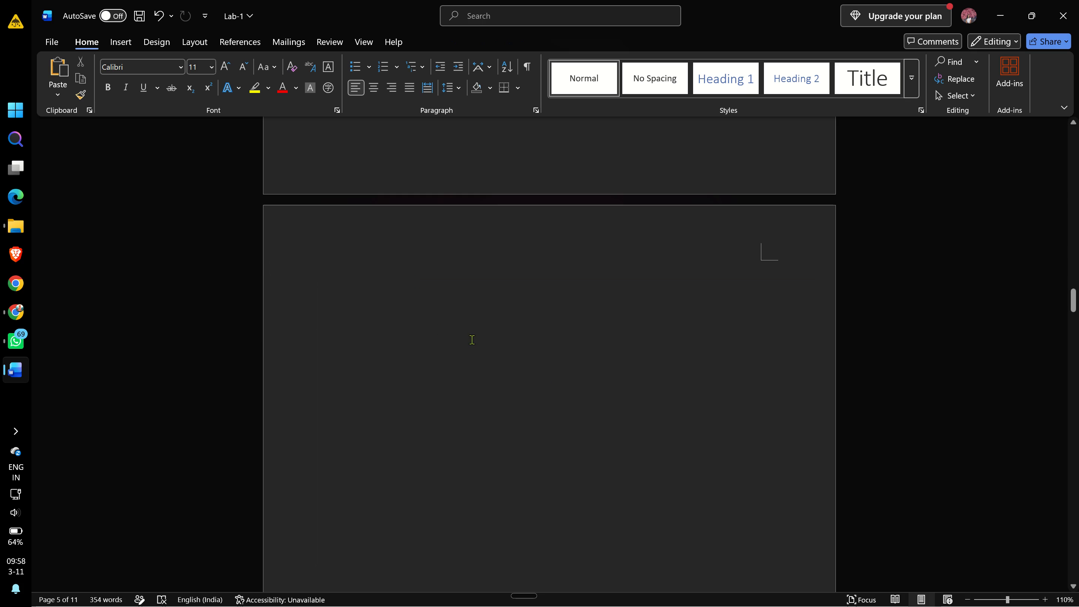
Delete the blank space between the Learning (Key Insights) row and the following empty table.
{"action": "scroll", "coordinate": [472, 339], "scroll_direction": "up", "scroll_amount": 5}
{"action": "left_click_drag", "start_coordinate": [326, 307], "coordinate": [513, 467]}
{"action": "key", "text": "Delete"}
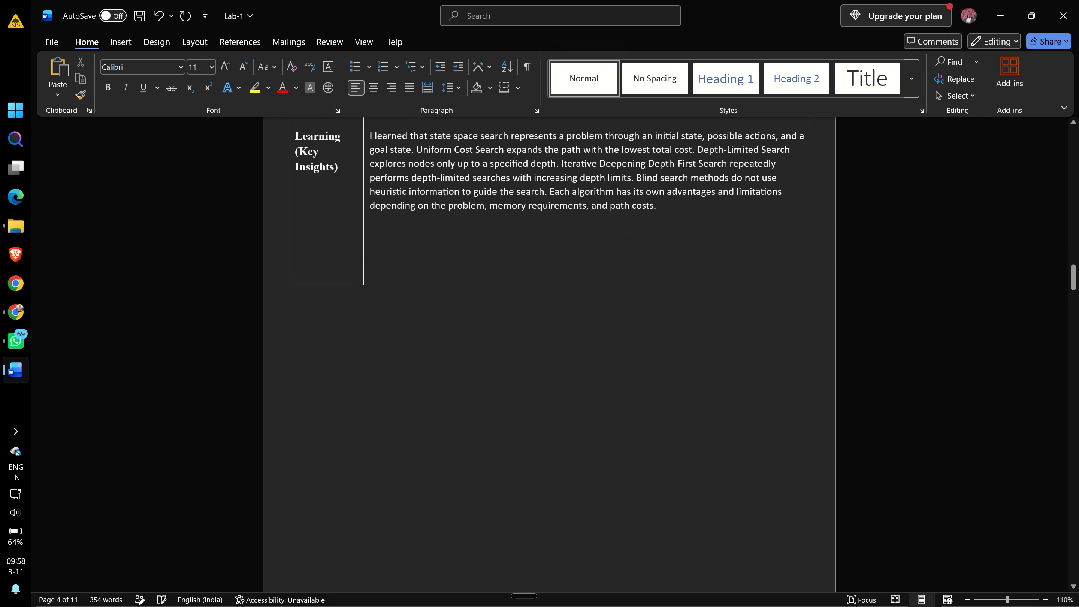
{"action": "key", "text": "Delete"}
{"action": "key", "text": "Delete"}
Move the journal table horizontally so its full width fits within the page edges.
{"action": "scroll", "coordinate": [481, 371], "scroll_direction": "up", "scroll_amount": 3}
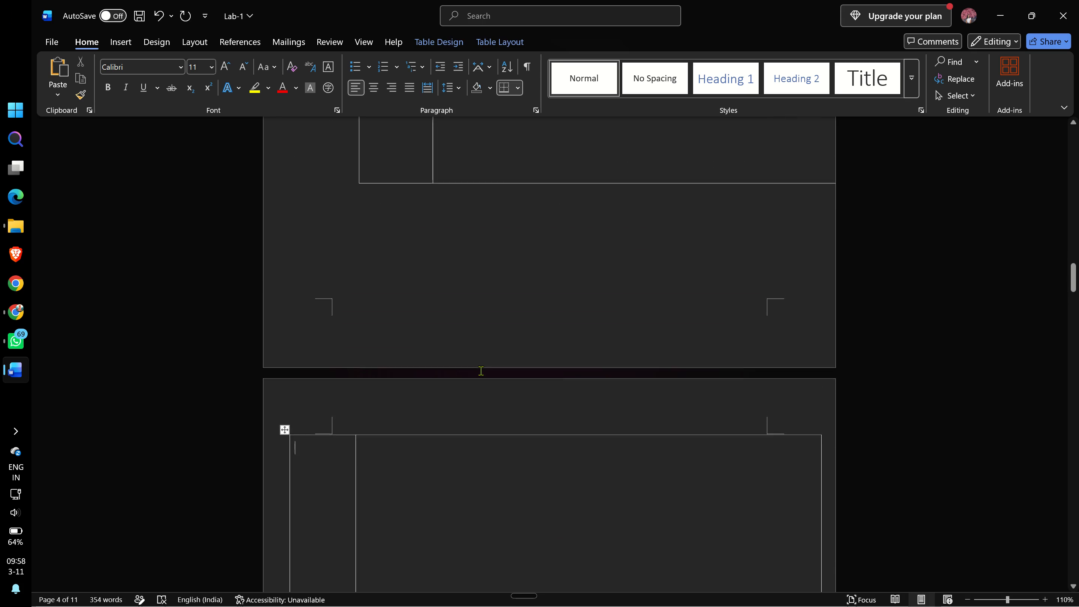
{"action": "scroll", "coordinate": [481, 371], "scroll_direction": "up", "scroll_amount": 5}
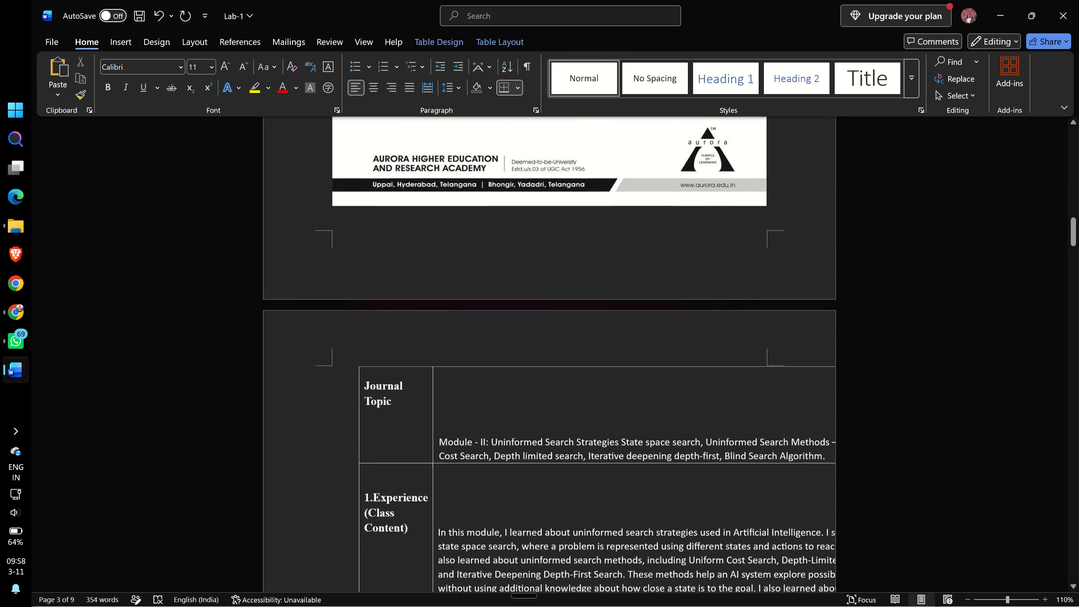
{"action": "left_click", "coordinate": [392, 369]}
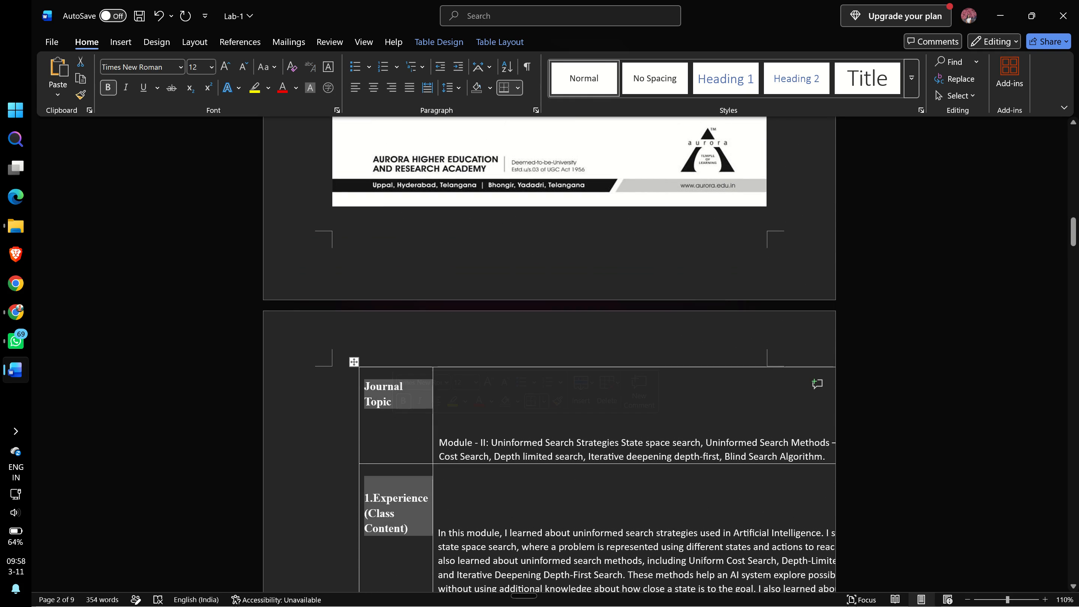
{"action": "left_click_drag", "start_coordinate": [353, 362], "coordinate": [307, 378]}
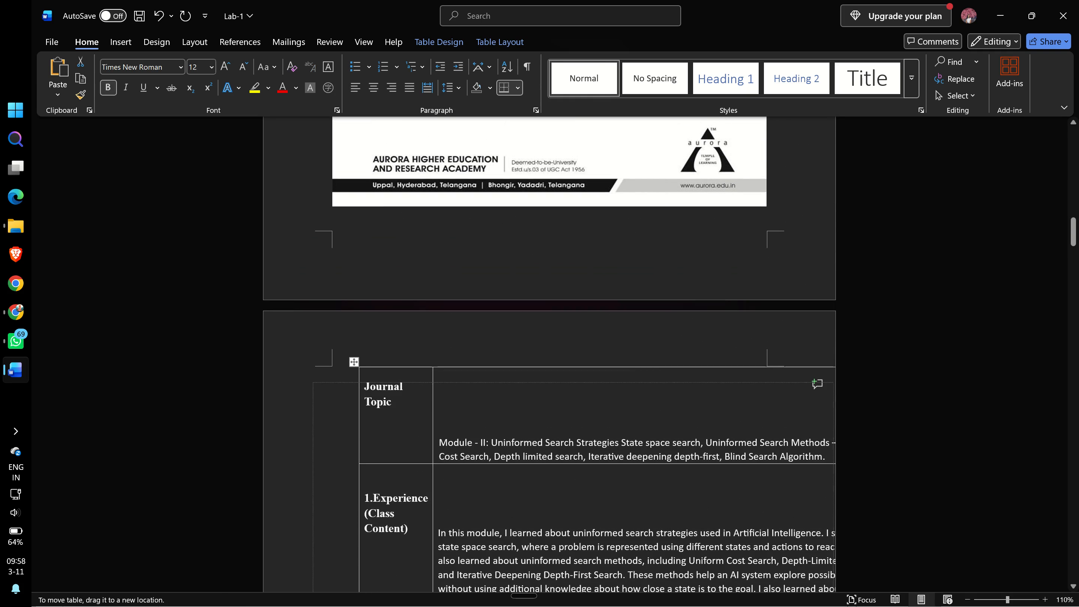
{"action": "left_click_drag", "start_coordinate": [307, 378], "coordinate": [294, 372]}
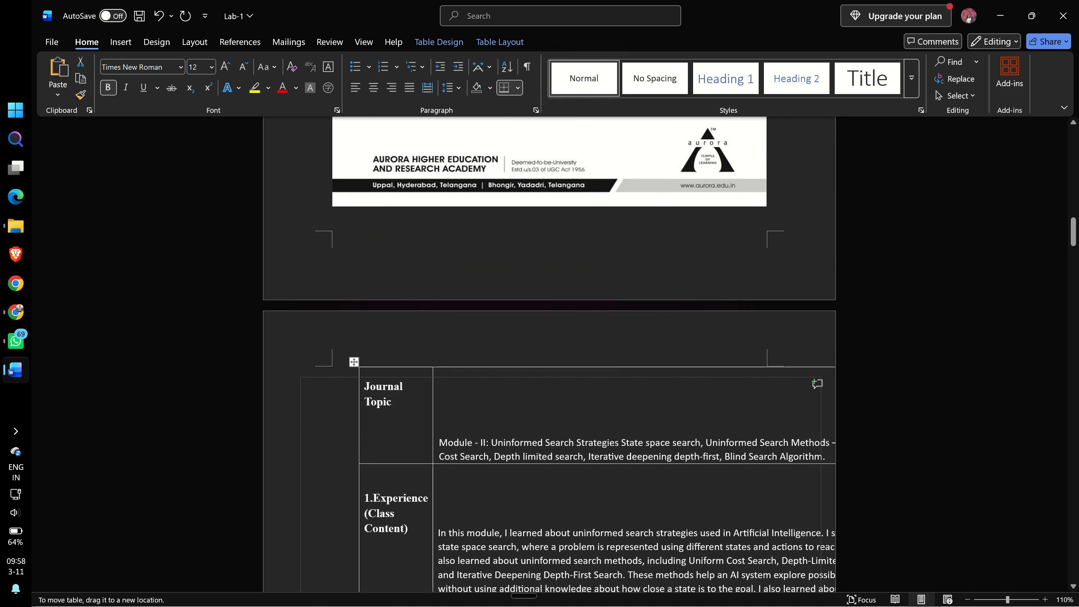
{"action": "left_click_drag", "start_coordinate": [294, 372], "coordinate": [295, 372]}
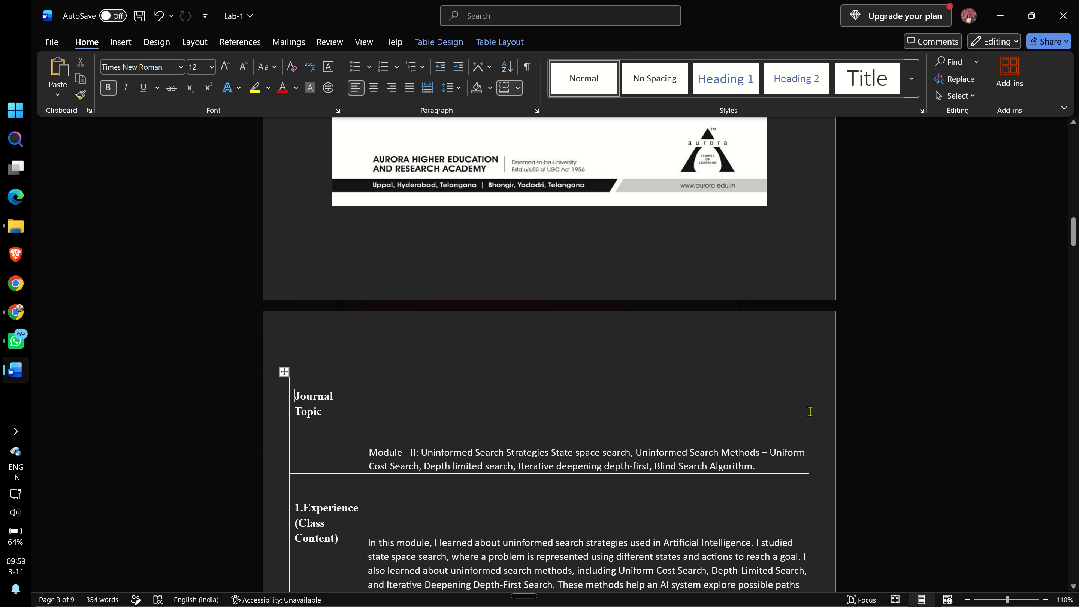
Narrow the journal table so both its sides sit inside the page margins.
{"action": "left_click_drag", "start_coordinate": [809, 410], "coordinate": [770, 416]}
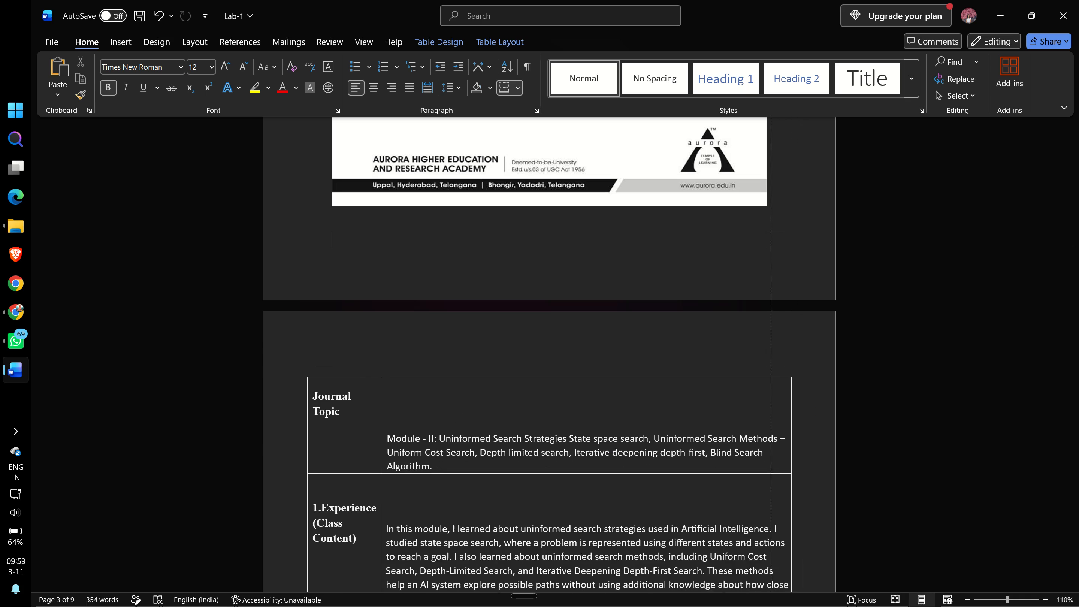
{"action": "left_click_drag", "start_coordinate": [770, 416], "coordinate": [699, 430]}
{"action": "left_click", "coordinate": [811, 427]}
{"action": "scroll", "coordinate": [811, 427], "scroll_direction": "down", "scroll_amount": 2}
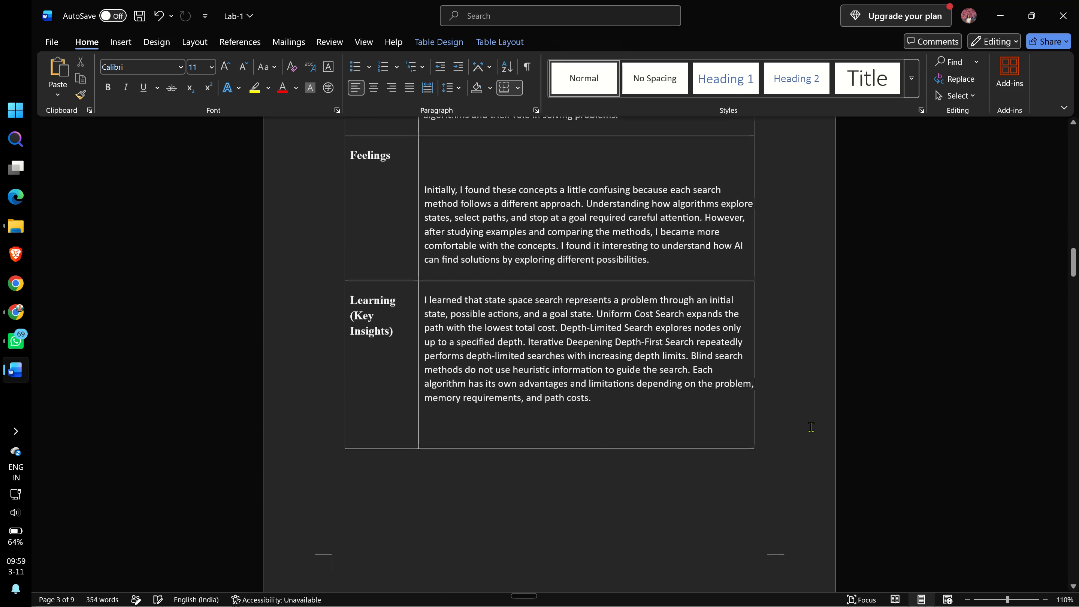
{"action": "scroll", "coordinate": [811, 427], "scroll_direction": "down", "scroll_amount": 7}
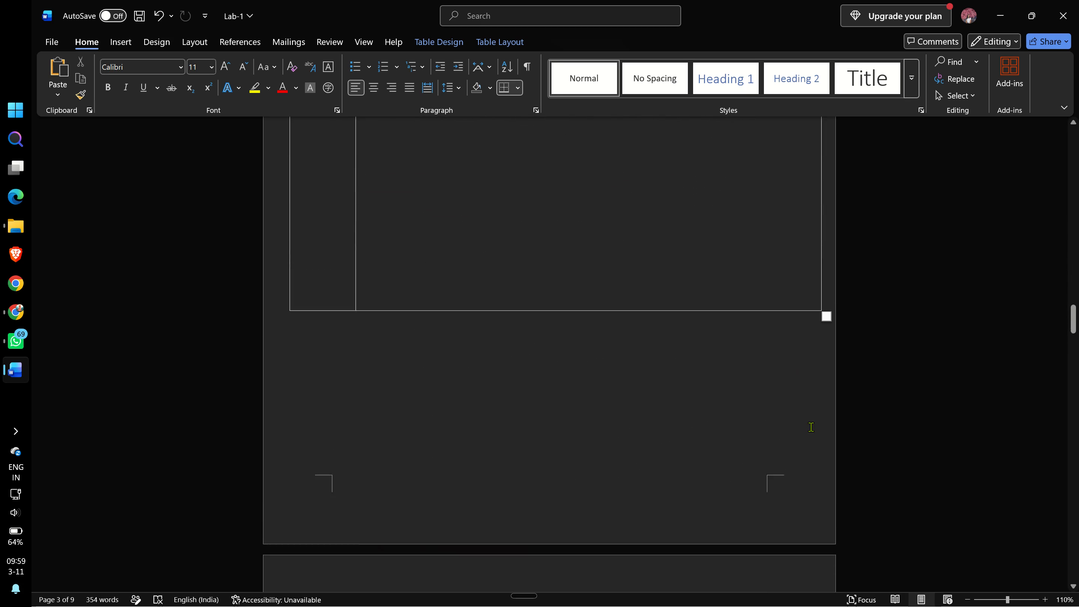
Delete the empty first row of the table on the page following the Learning (Key Insights) row.
{"action": "scroll", "coordinate": [811, 427], "scroll_direction": "down", "scroll_amount": 3}
{"action": "scroll", "coordinate": [811, 427], "scroll_direction": "up", "scroll_amount": 4}
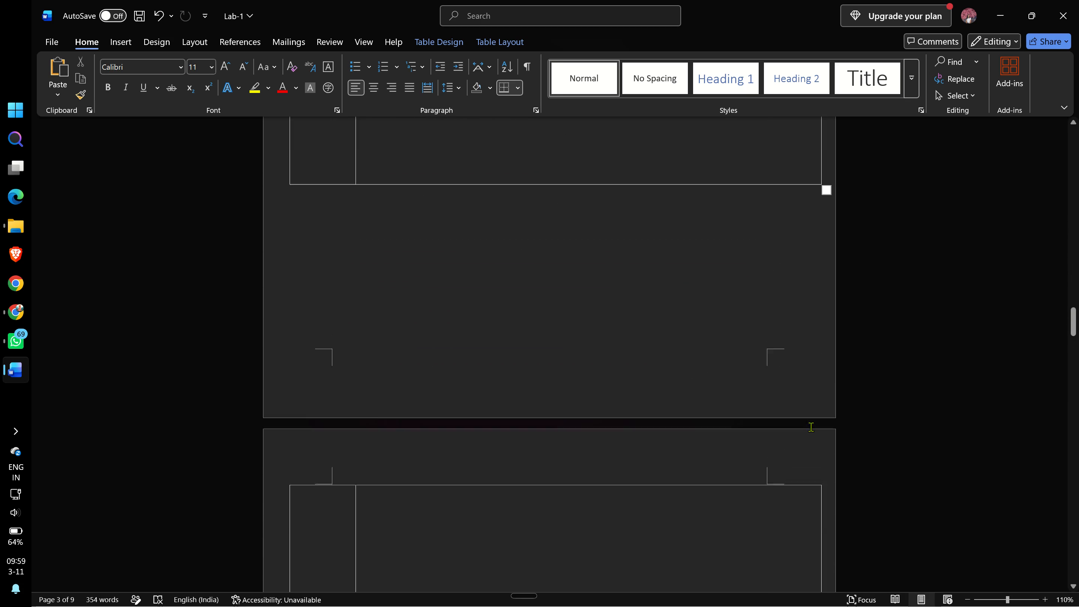
{"action": "scroll", "coordinate": [811, 427], "scroll_direction": "up", "scroll_amount": 3}
{"action": "scroll", "coordinate": [772, 378], "scroll_direction": "down", "scroll_amount": 3}
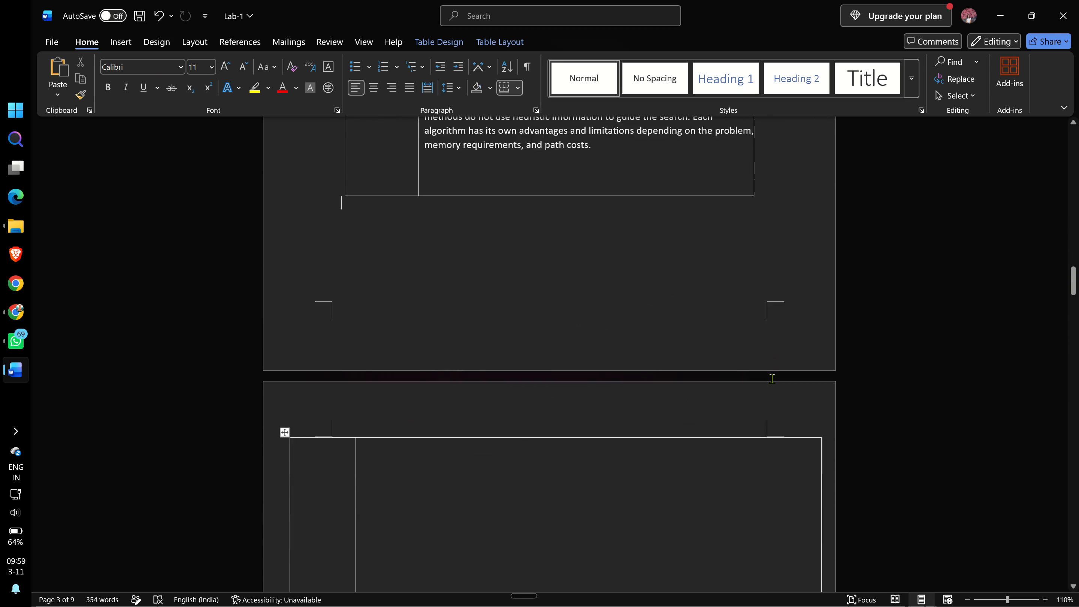
{"action": "scroll", "coordinate": [772, 378], "scroll_direction": "down", "scroll_amount": 1}
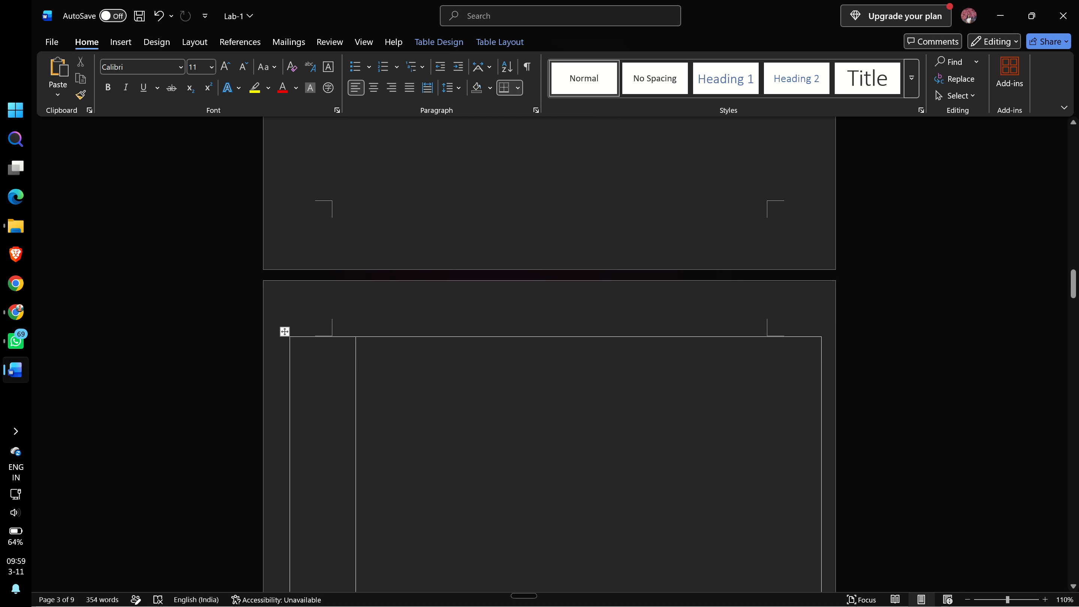
{"action": "left_click", "coordinate": [358, 364]}
{"action": "left_click", "coordinate": [562, 341]}
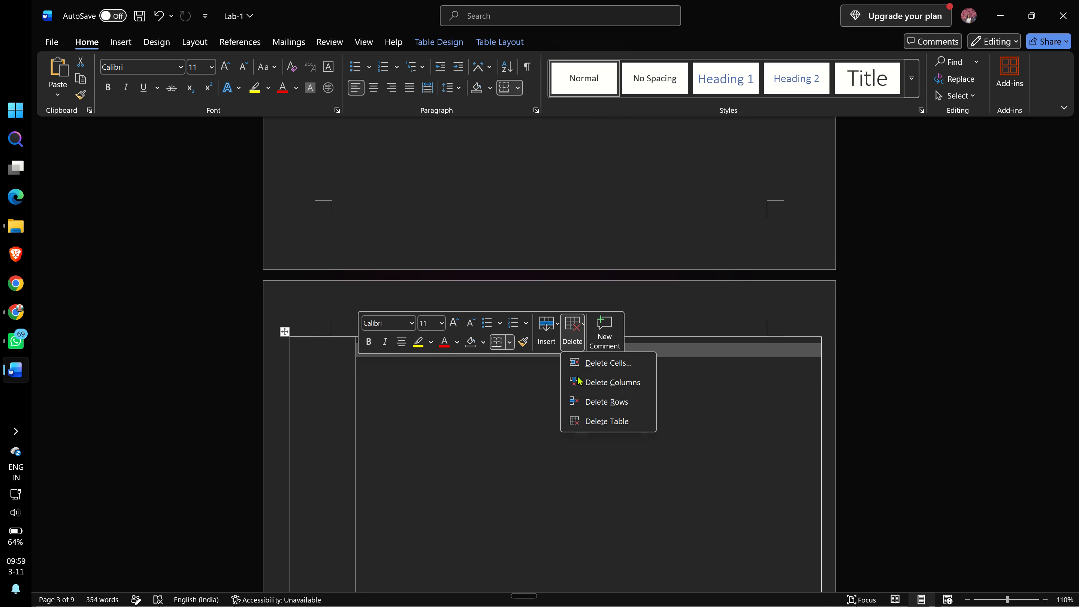
{"action": "left_click", "coordinate": [595, 398]}
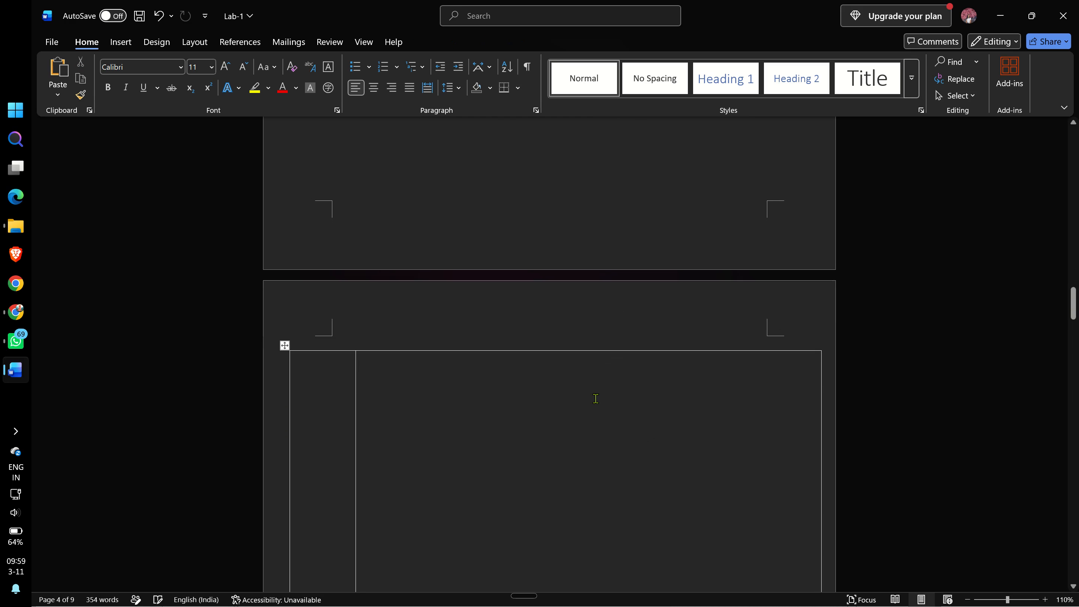
Delete the next three empty rows, one at a time, from the start of the table on page 4.
{"action": "left_click", "coordinate": [360, 367]}
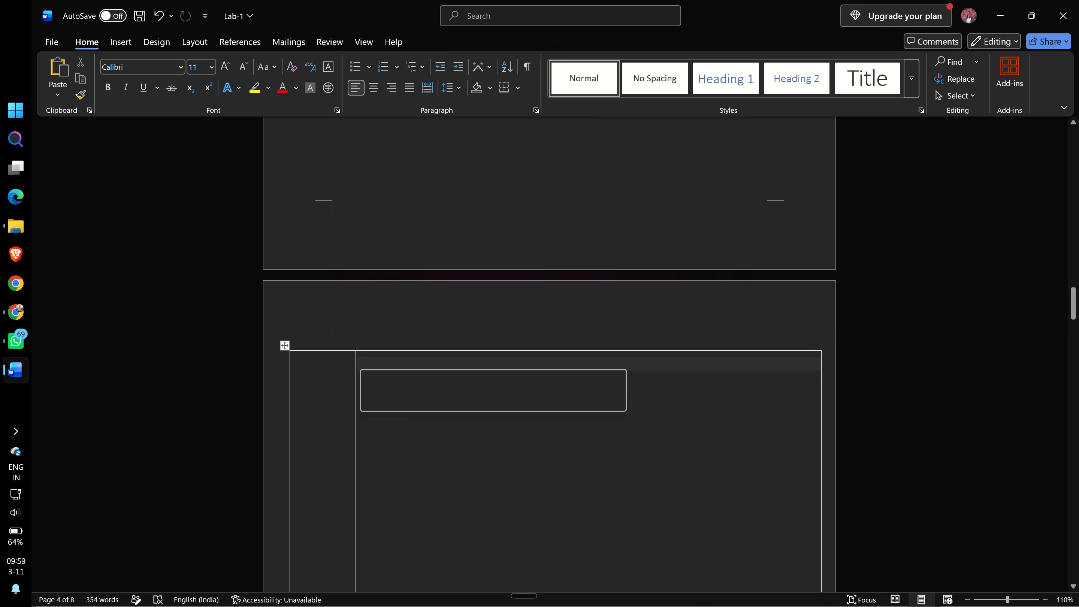
{"action": "left_click", "coordinate": [571, 390]}
{"action": "left_click", "coordinate": [599, 452]}
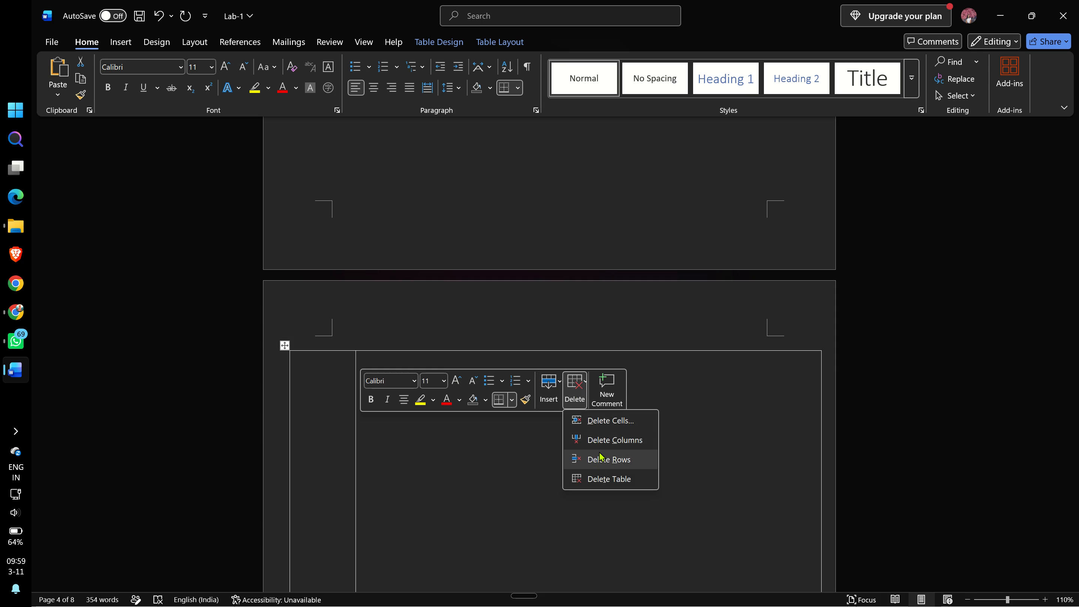
{"action": "left_click", "coordinate": [356, 377]}
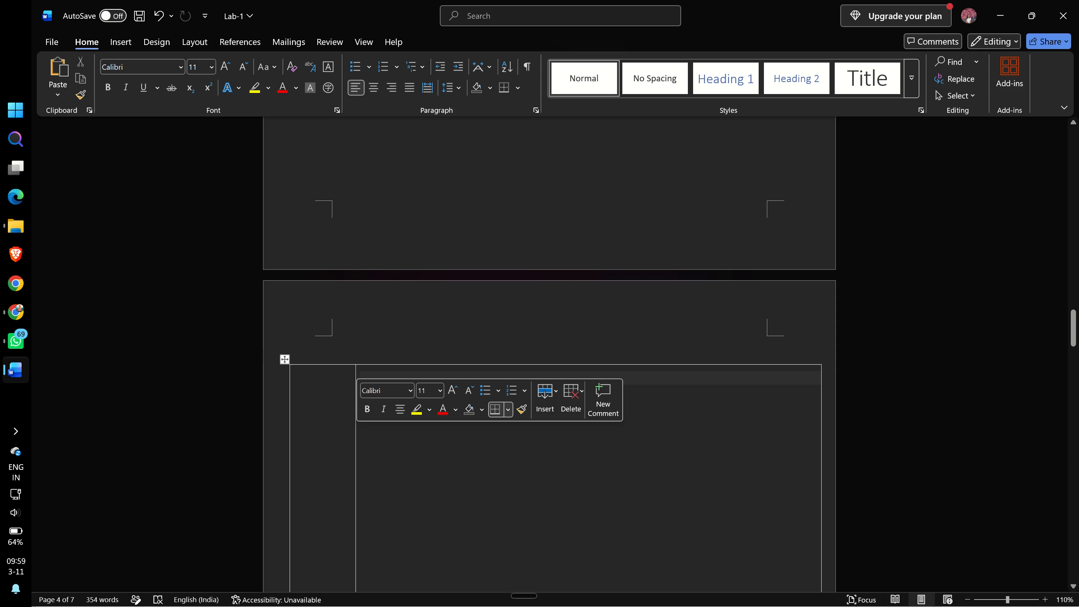
{"action": "left_click", "coordinate": [573, 404]}
{"action": "left_click", "coordinate": [595, 465]}
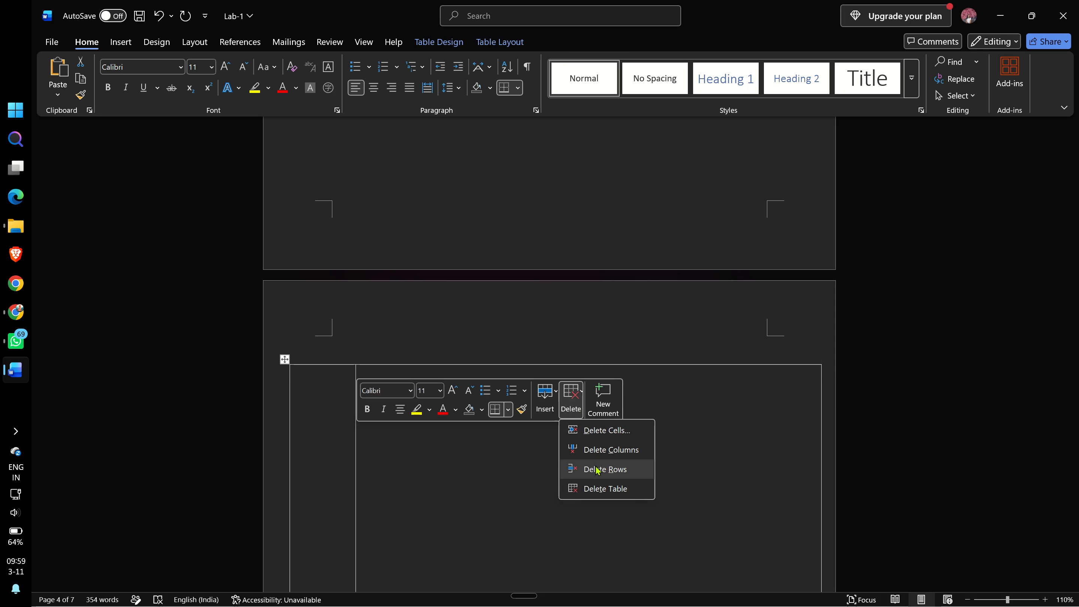
{"action": "left_click", "coordinate": [357, 394]}
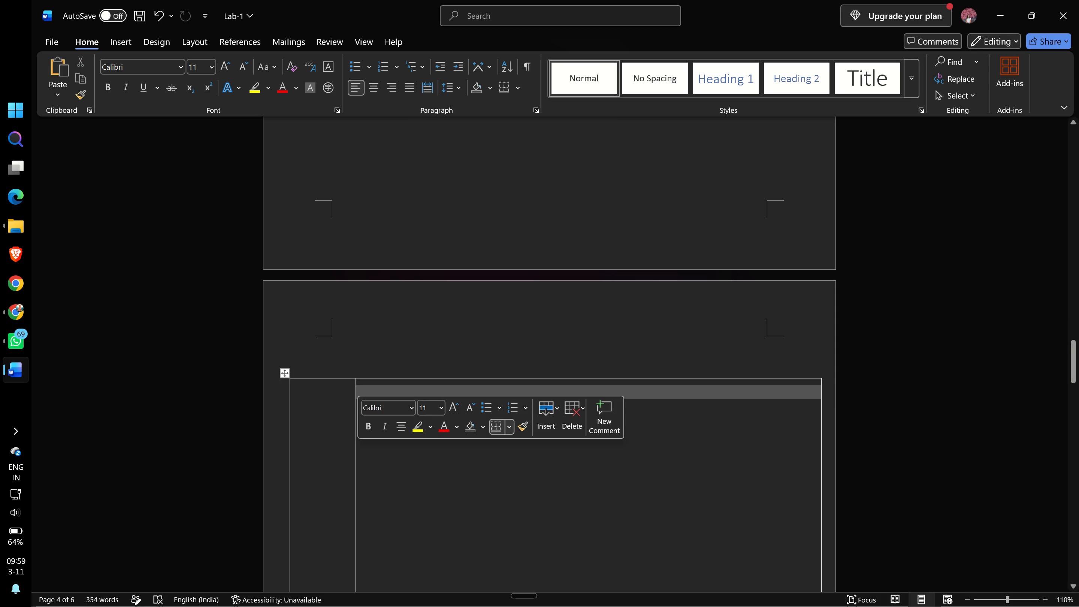
{"action": "left_click", "coordinate": [574, 414]}
{"action": "left_click", "coordinate": [597, 486]}
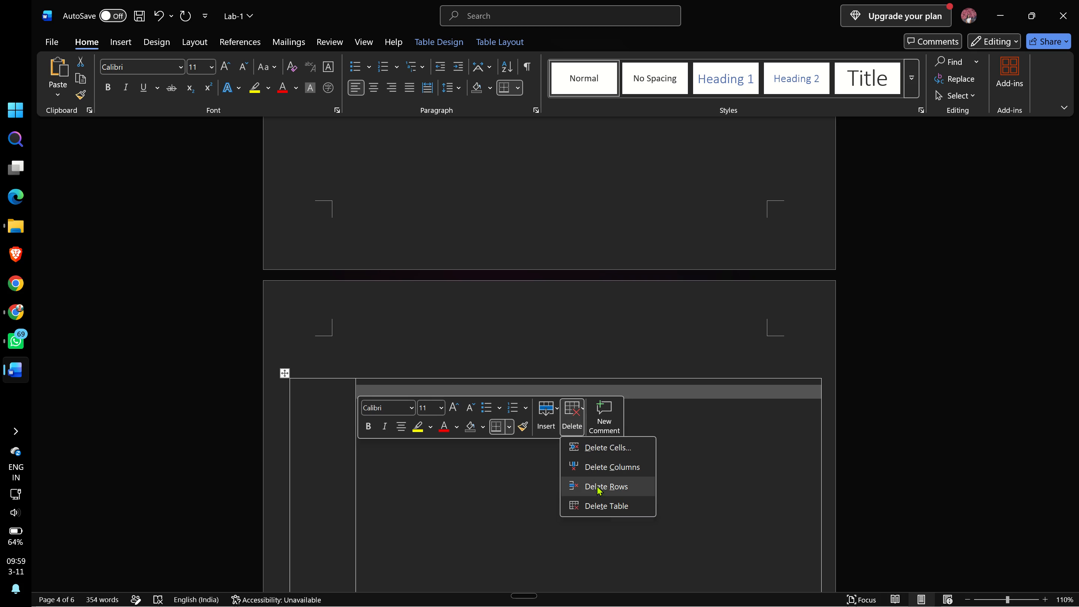
Delete the blank page's empty content before the page holding the remaining empty table row.
{"action": "scroll", "coordinate": [574, 511], "scroll_direction": "down", "scroll_amount": 6}
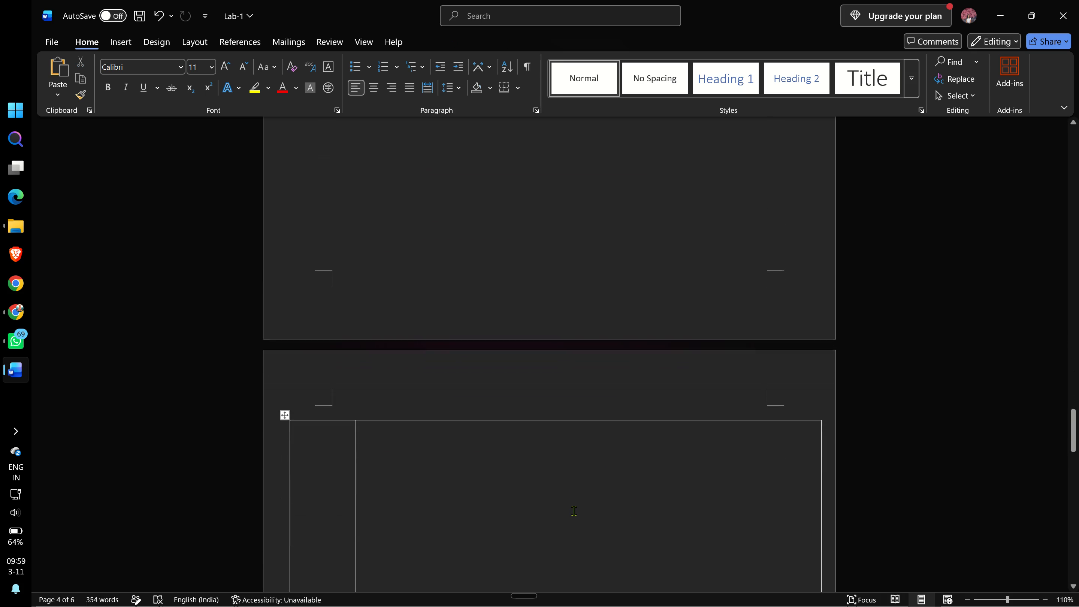
{"action": "scroll", "coordinate": [574, 511], "scroll_direction": "up", "scroll_amount": 4}
{"action": "scroll", "coordinate": [574, 511], "scroll_direction": "down", "scroll_amount": 5, "text": "ctrl"}
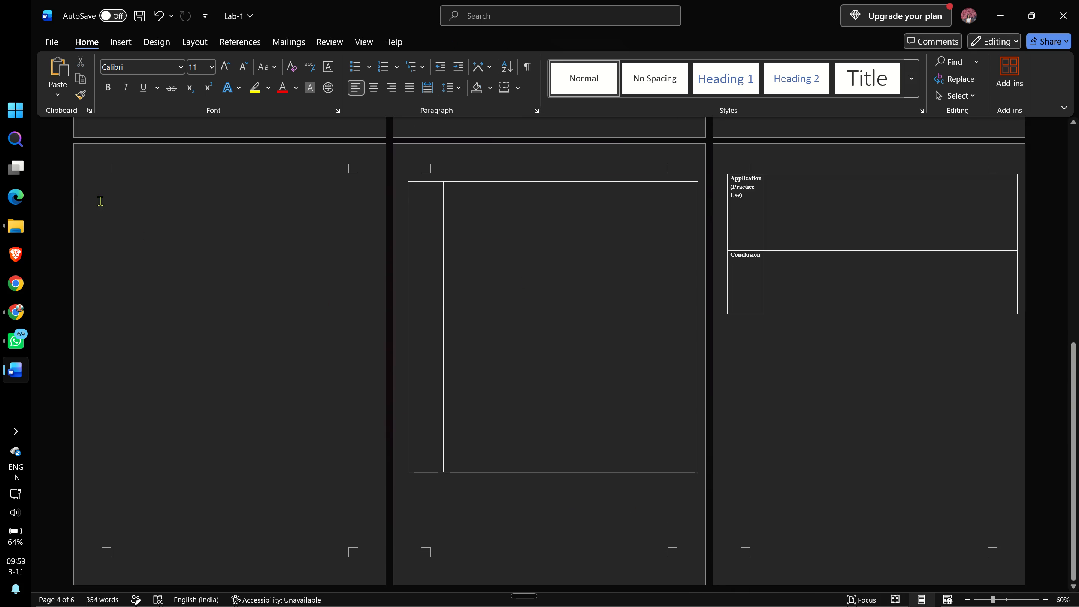
{"action": "left_click_drag", "start_coordinate": [87, 188], "coordinate": [255, 517]}
{"action": "left_click_drag", "start_coordinate": [255, 517], "coordinate": [253, 537]}
{"action": "key", "text": "Delete"}
{"action": "key", "text": "Delete"}
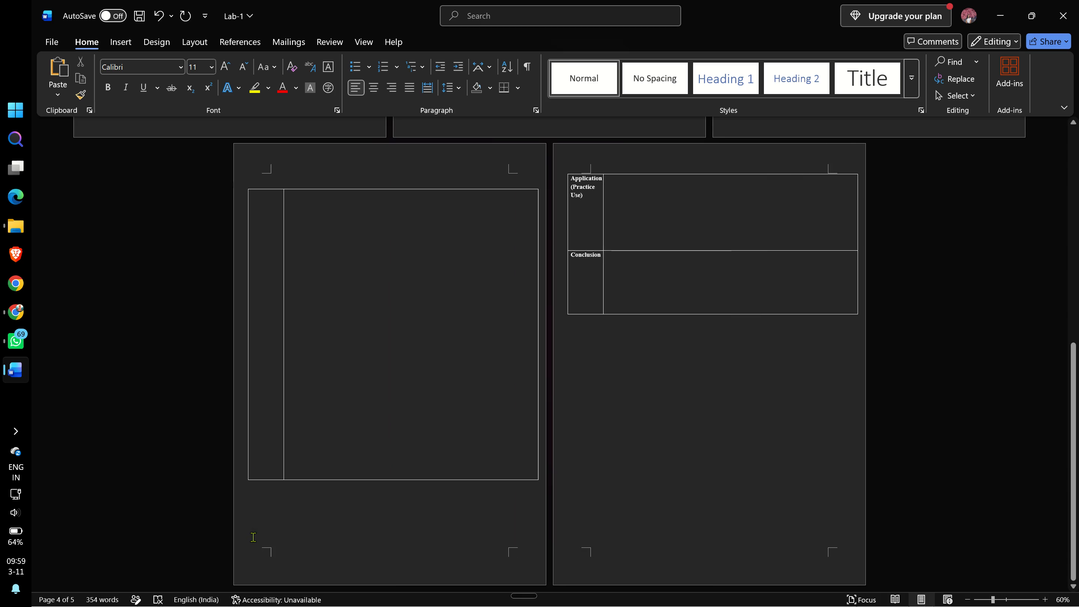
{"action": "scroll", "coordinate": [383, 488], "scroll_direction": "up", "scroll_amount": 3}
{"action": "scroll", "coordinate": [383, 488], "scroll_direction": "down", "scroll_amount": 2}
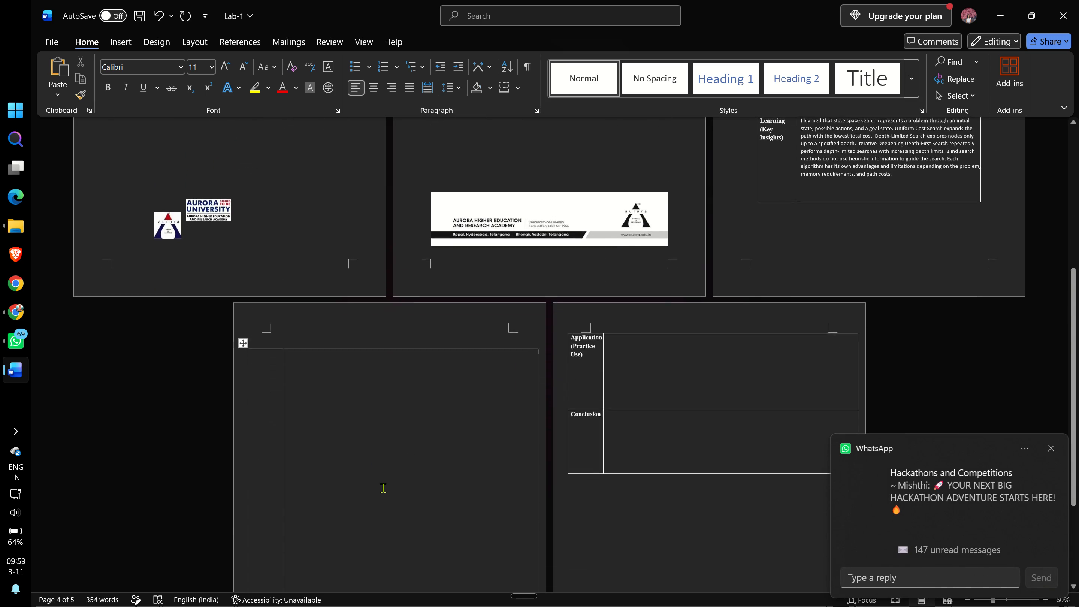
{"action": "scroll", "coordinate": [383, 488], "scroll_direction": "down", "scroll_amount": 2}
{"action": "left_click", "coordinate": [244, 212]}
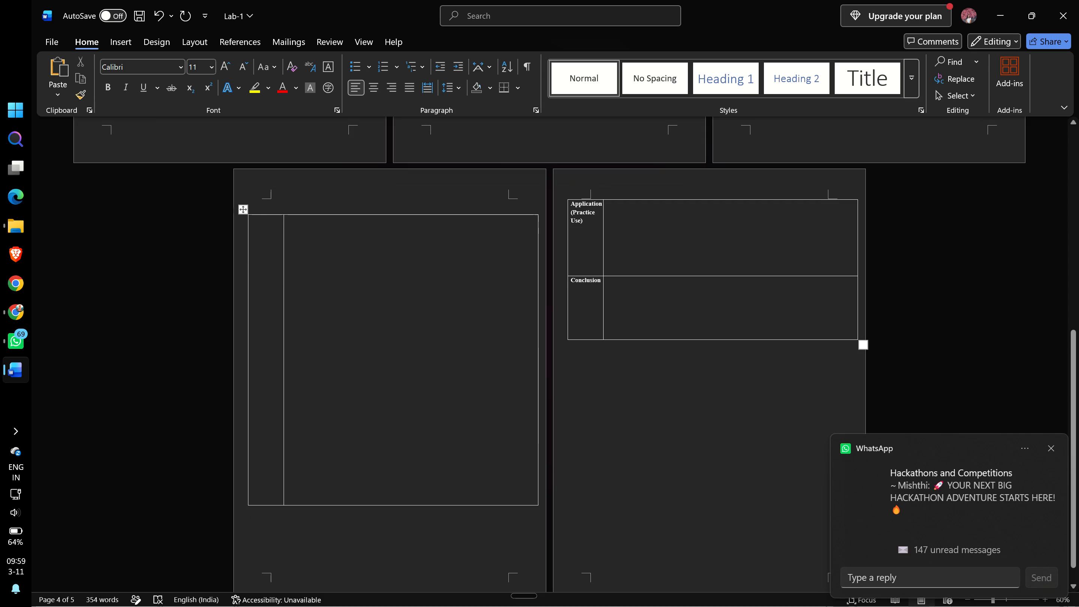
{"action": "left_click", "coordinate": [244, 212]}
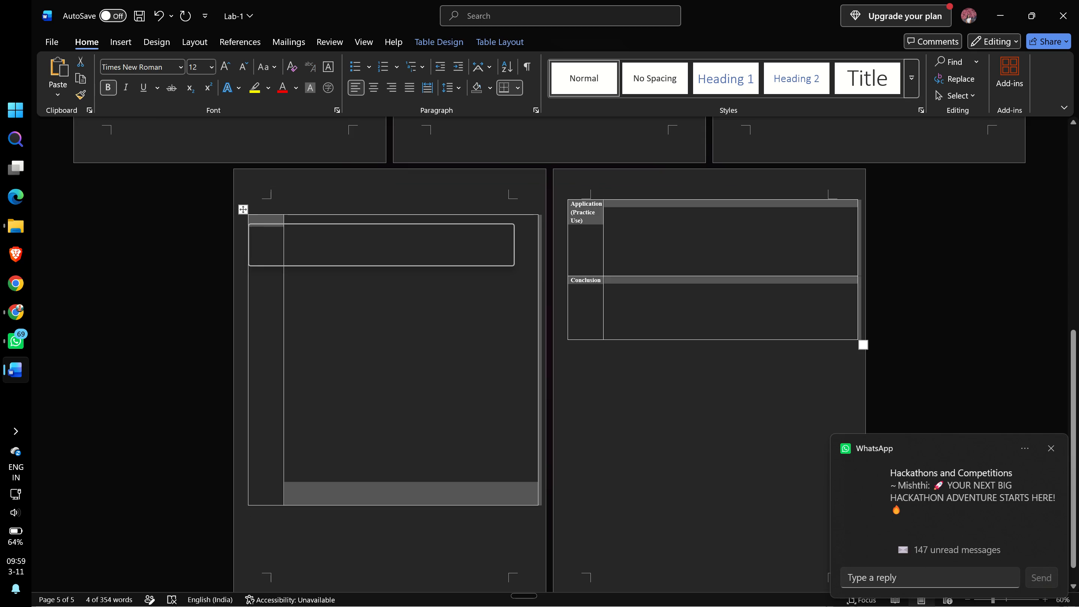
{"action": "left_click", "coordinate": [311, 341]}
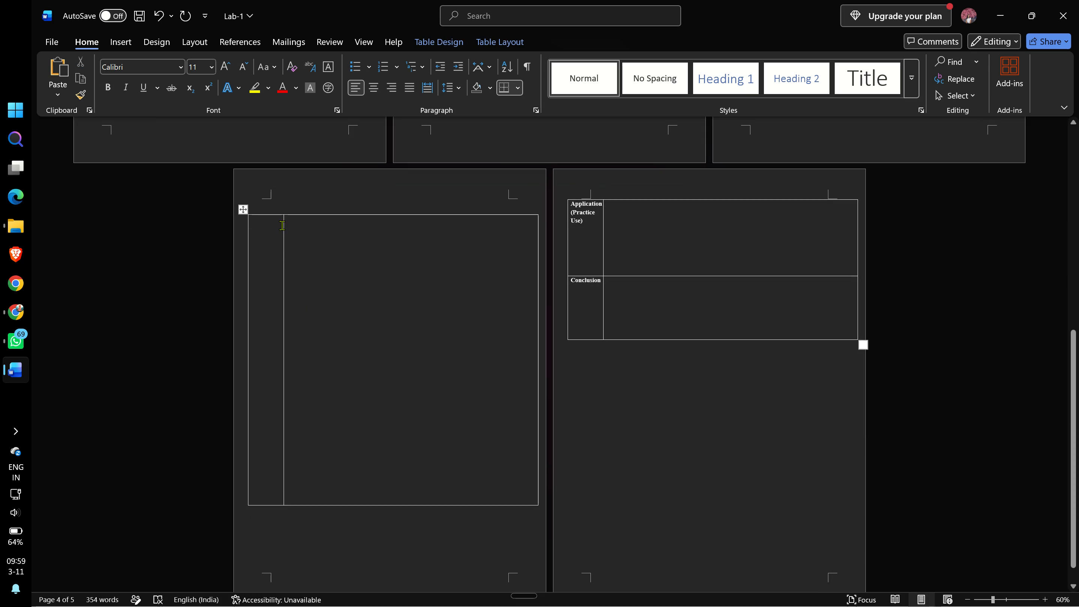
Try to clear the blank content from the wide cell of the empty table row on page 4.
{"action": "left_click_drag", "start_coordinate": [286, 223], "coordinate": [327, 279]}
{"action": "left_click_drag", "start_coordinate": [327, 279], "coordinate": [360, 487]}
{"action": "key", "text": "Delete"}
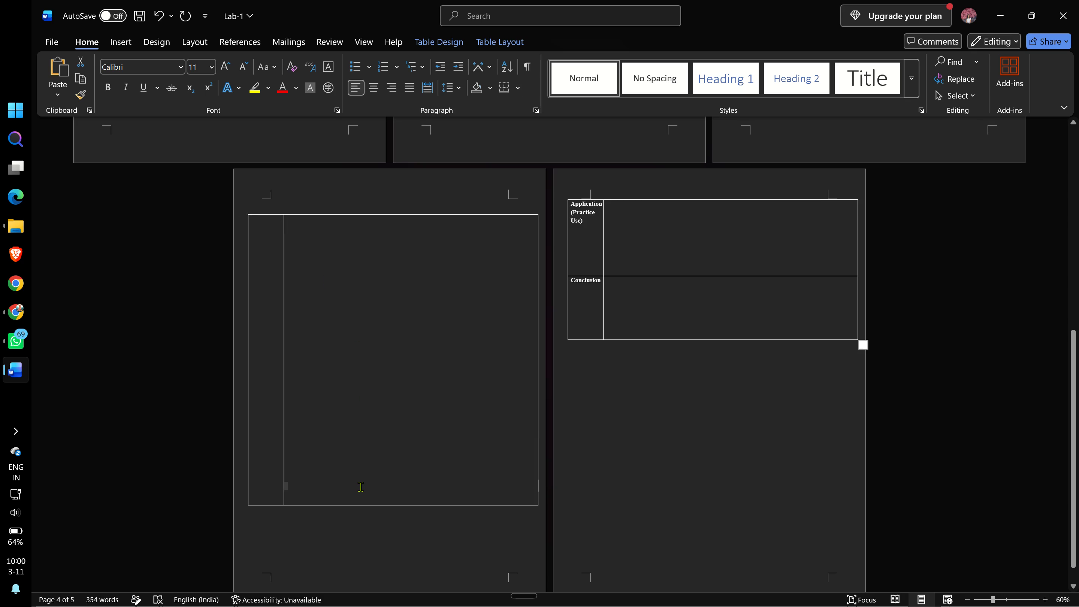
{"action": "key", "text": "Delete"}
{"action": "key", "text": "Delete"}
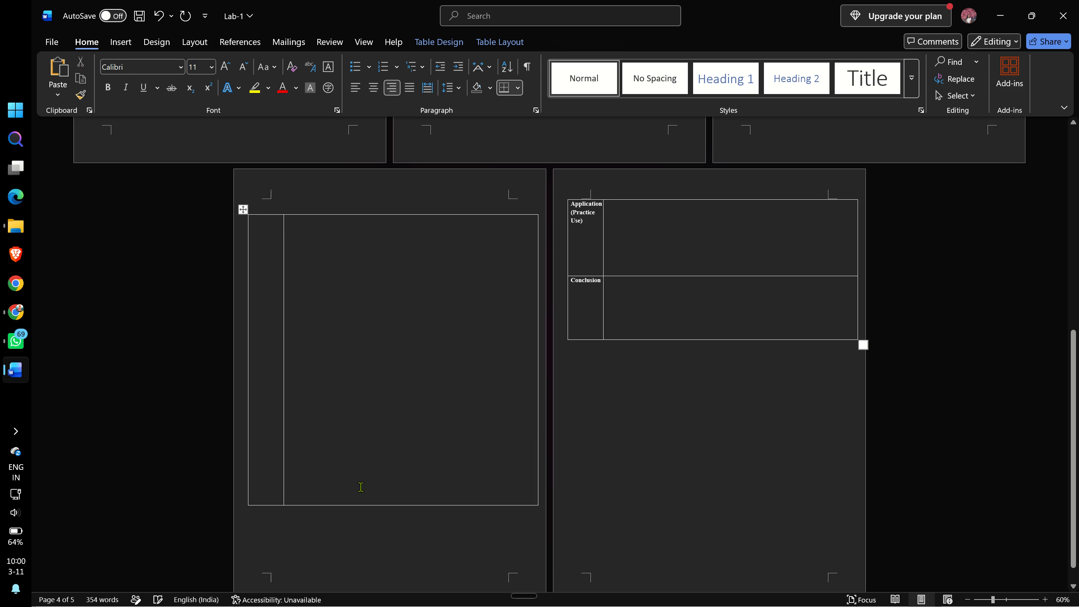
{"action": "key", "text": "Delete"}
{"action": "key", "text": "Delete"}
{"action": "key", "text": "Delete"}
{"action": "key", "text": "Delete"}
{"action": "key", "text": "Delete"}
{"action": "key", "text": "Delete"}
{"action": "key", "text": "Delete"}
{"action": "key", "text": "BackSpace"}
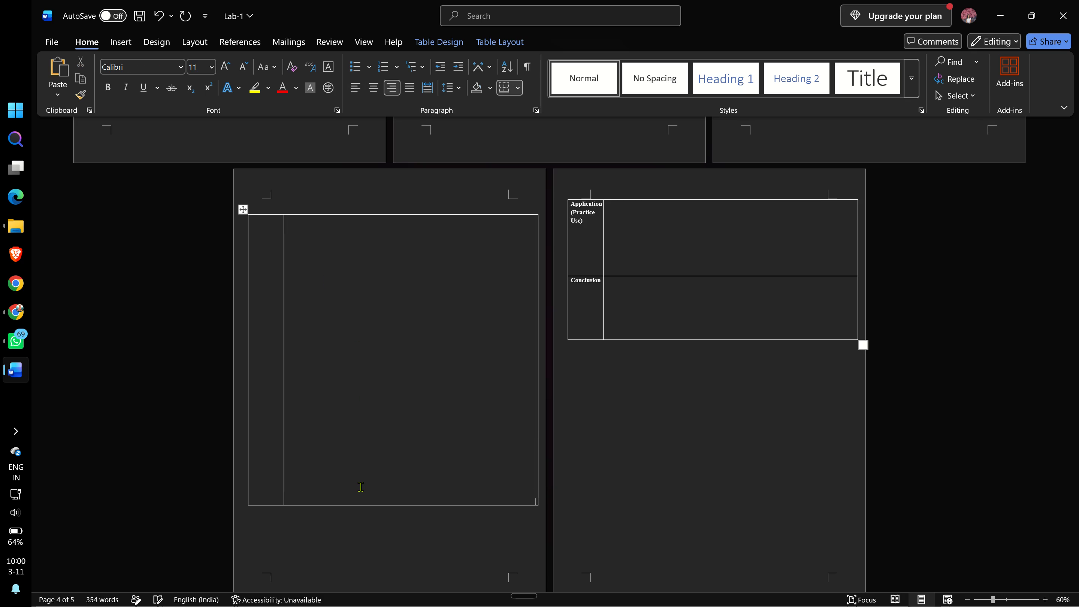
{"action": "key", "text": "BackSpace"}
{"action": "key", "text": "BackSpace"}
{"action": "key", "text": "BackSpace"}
Delete the whole empty table row on page 4, before the Application (Practice Use) row.
{"action": "left_click_drag", "start_coordinate": [462, 505], "coordinate": [458, 500]}
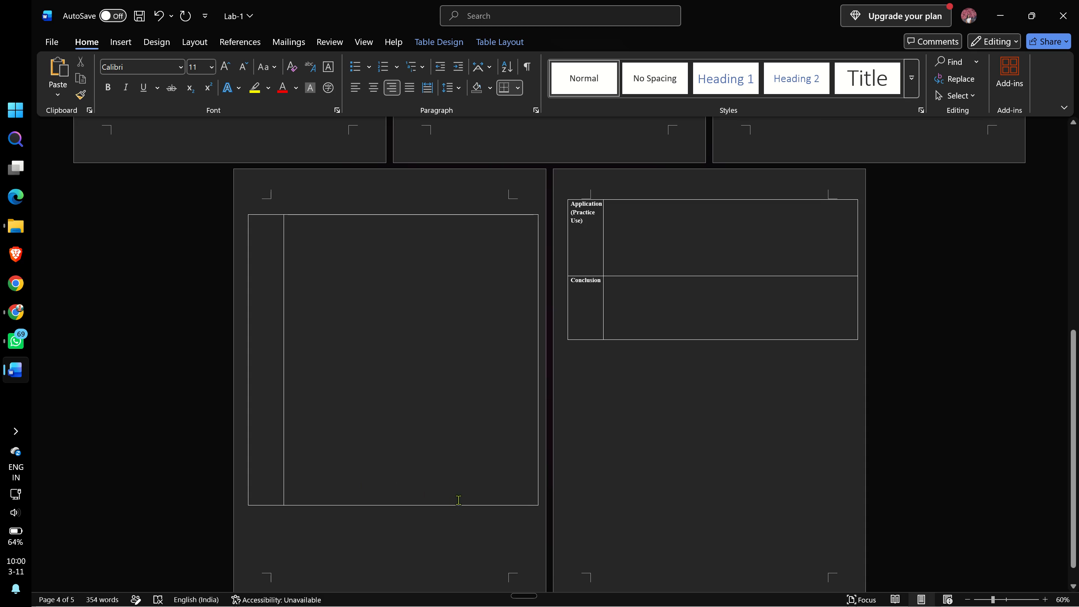
{"action": "left_click_drag", "start_coordinate": [458, 500], "coordinate": [289, 199]}
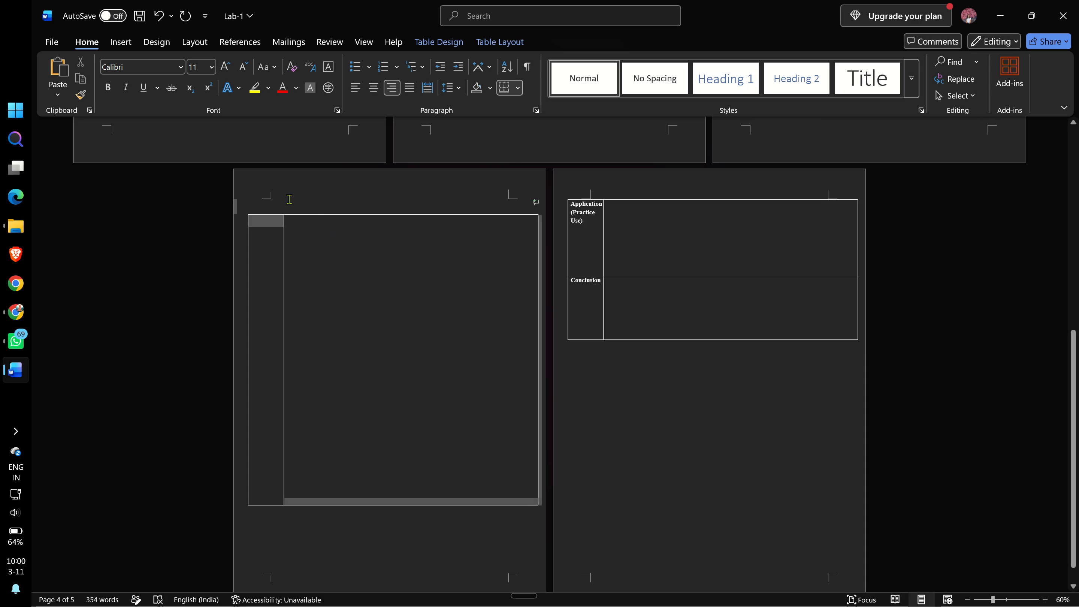
{"action": "left_click_drag", "start_coordinate": [289, 199], "coordinate": [288, 180]}
{"action": "key", "text": "BackSpace"}
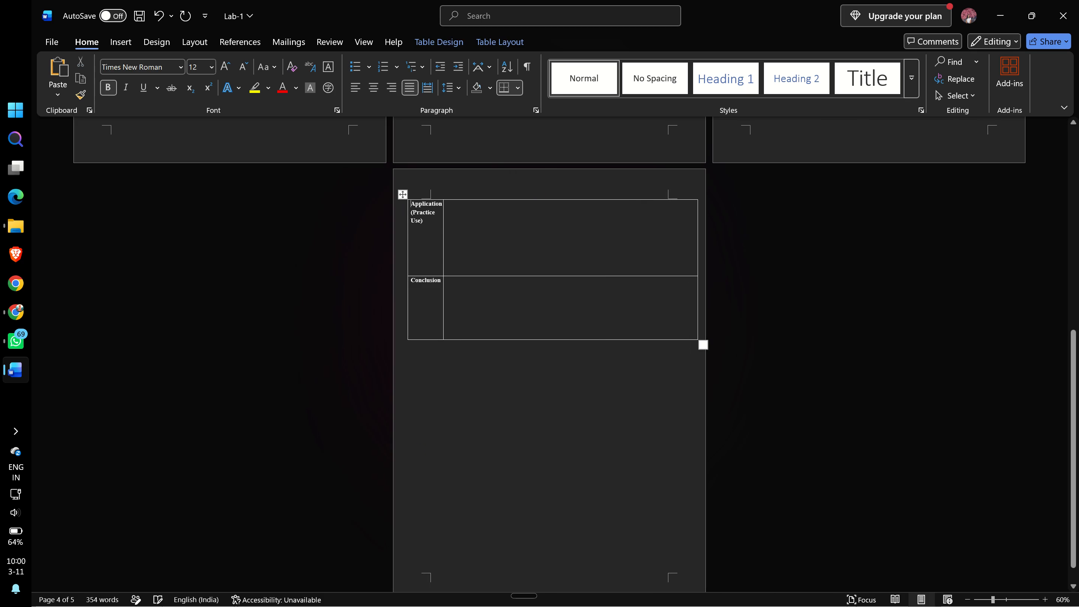
{"action": "scroll", "coordinate": [535, 198], "scroll_direction": "up", "scroll_amount": 4}
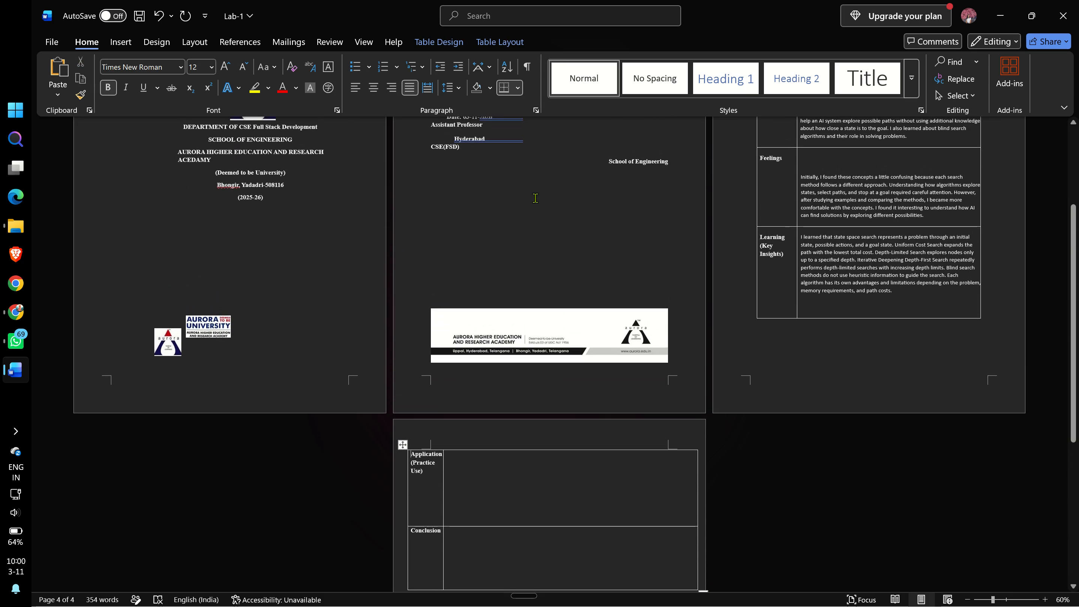
{"action": "scroll", "coordinate": [535, 198], "scroll_direction": "up", "scroll_amount": 4}
{"action": "scroll", "coordinate": [535, 198], "scroll_direction": "down", "scroll_amount": 1}
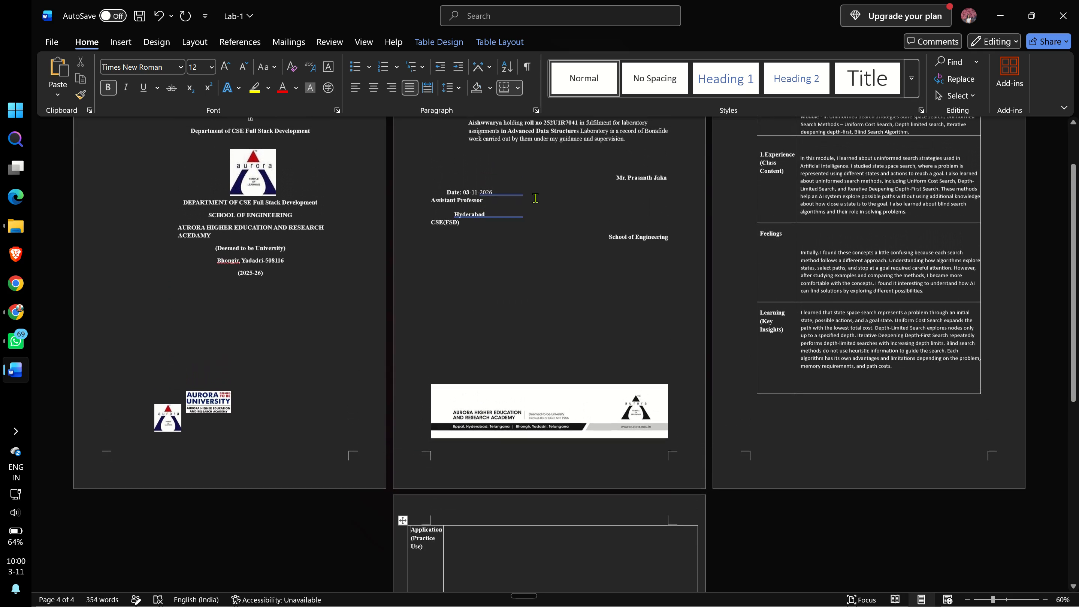
{"action": "scroll", "coordinate": [535, 198], "scroll_direction": "down", "scroll_amount": 2}
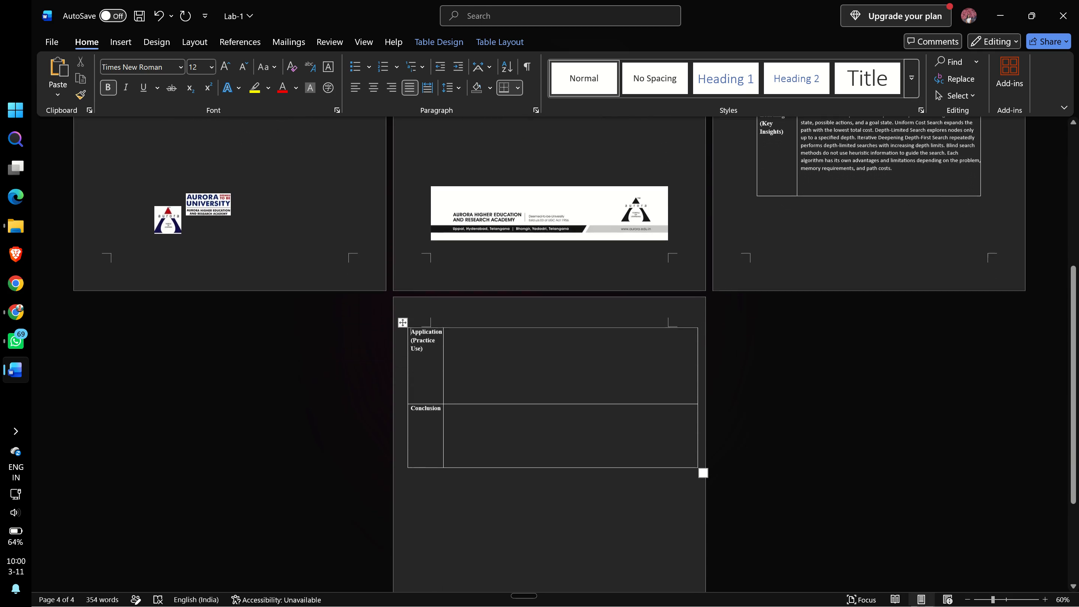
{"action": "left_click", "coordinate": [460, 339]}
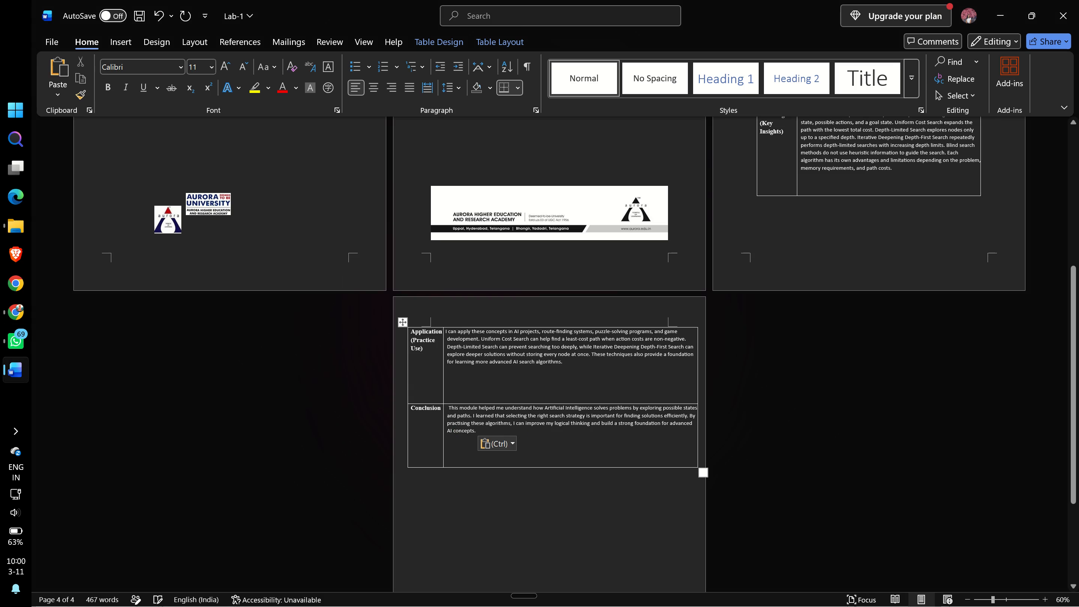
Set the text of the whole document to Times New Roman, size 12.
{"action": "left_click", "coordinate": [547, 437]}
{"action": "key", "text": "ctrl+a"}
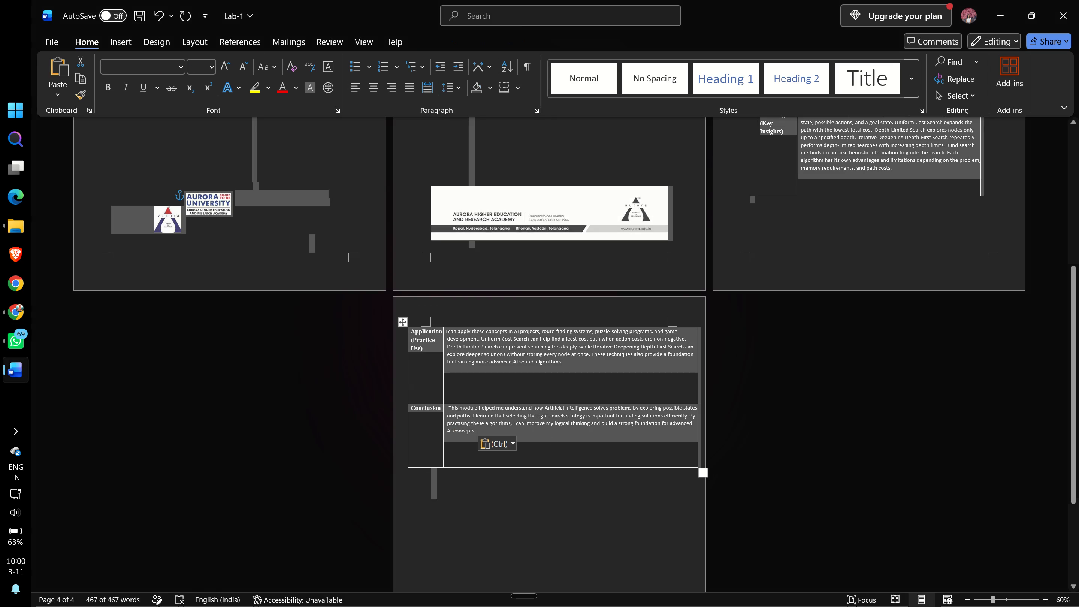
{"action": "left_click", "coordinate": [184, 70]}
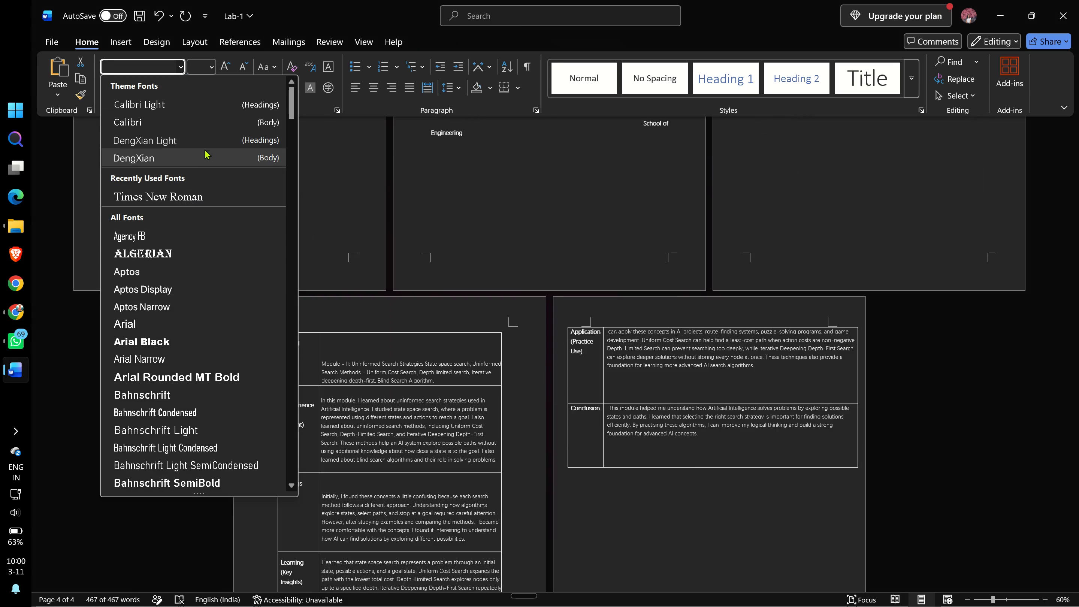
{"action": "left_click", "coordinate": [198, 195]}
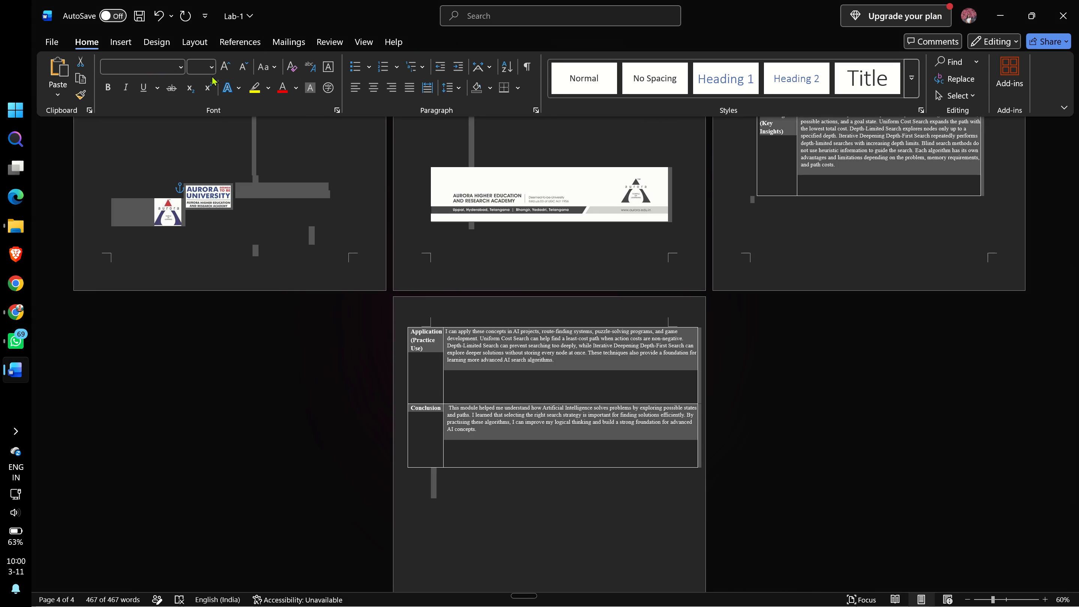
{"action": "left_click", "coordinate": [214, 71]}
{"action": "left_click", "coordinate": [206, 151]}
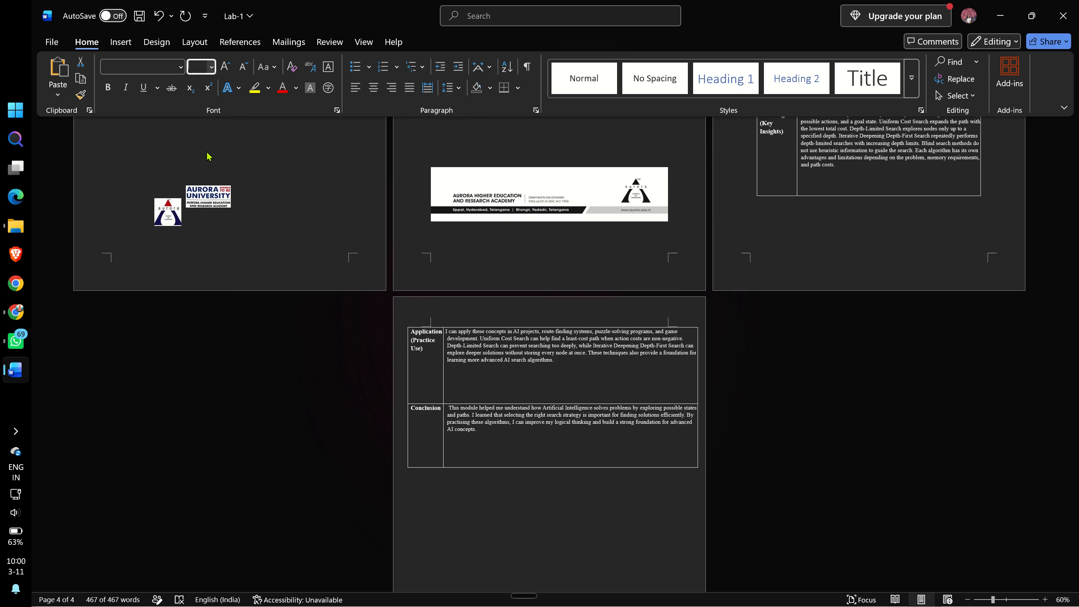
Add three blank lines below (2025-26) on the cover page to push the two Aurora logos onto the certificate page.
{"action": "scroll", "coordinate": [306, 250], "scroll_direction": "up", "scroll_amount": 3}
{"action": "left_click", "coordinate": [227, 296]}
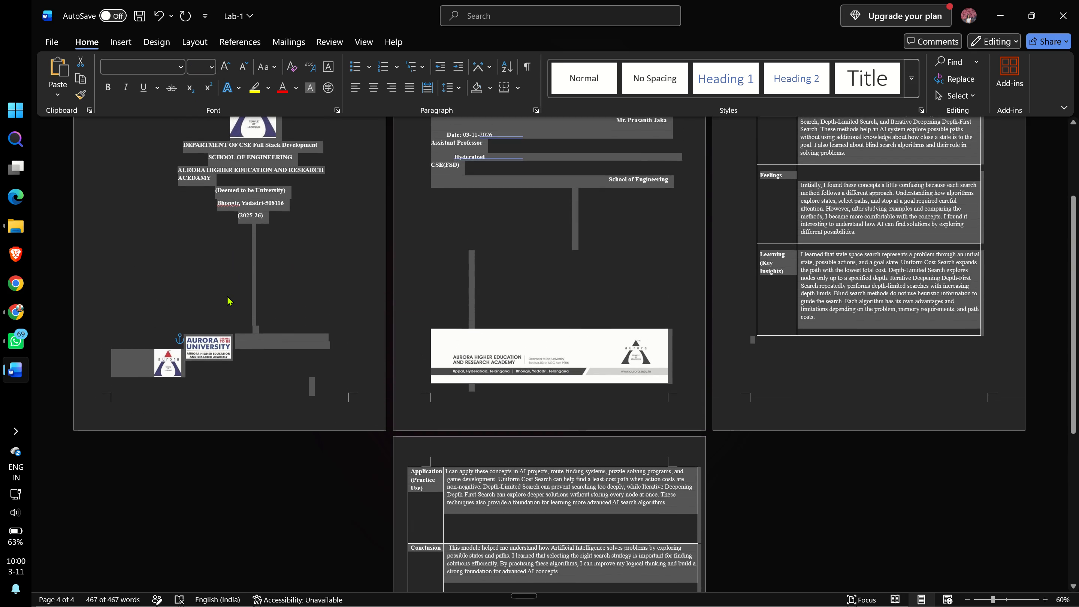
{"action": "key", "text": "Return"}
{"action": "key", "text": "Return"}
{"action": "key", "text": "Return"}
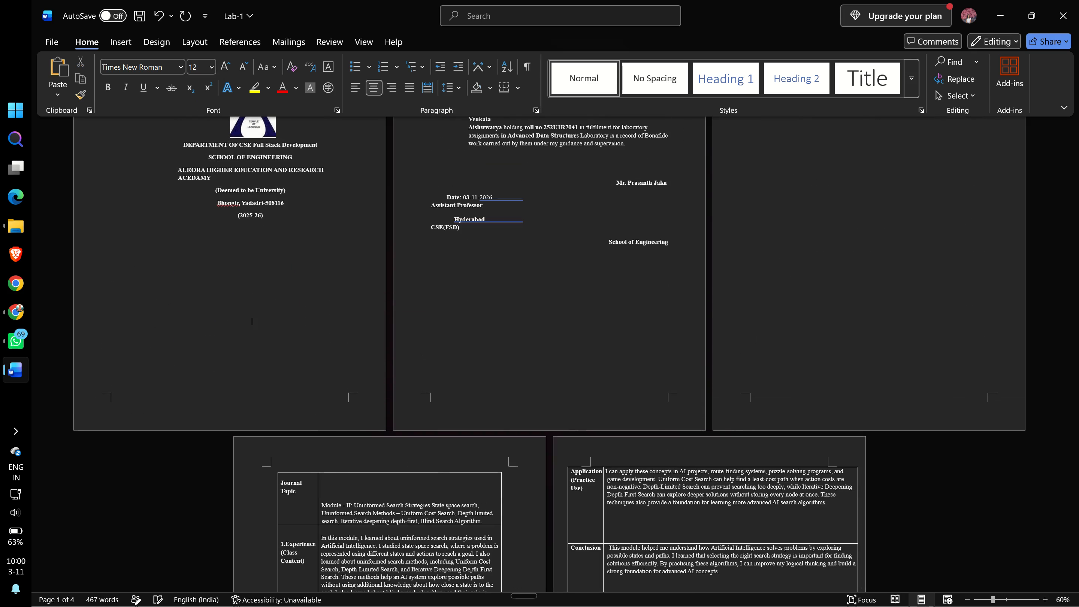
Move the small Aurora logo to the left margin at the top of the certificate page.
{"action": "scroll", "coordinate": [508, 198], "scroll_direction": "up", "scroll_amount": 5}
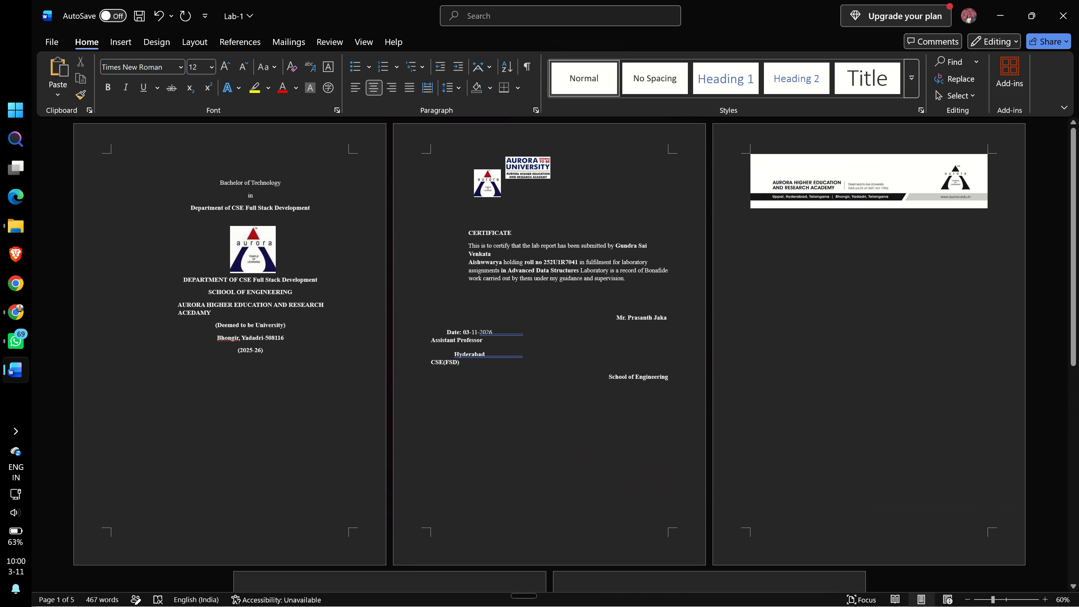
{"action": "left_click_drag", "start_coordinate": [488, 179], "coordinate": [446, 164]}
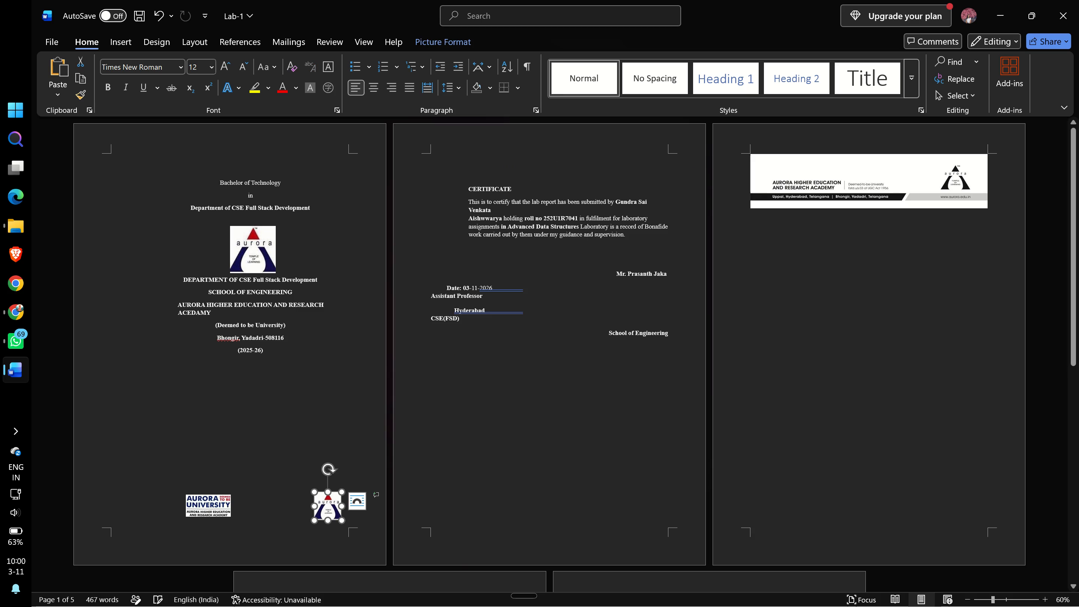
{"action": "key", "text": "Return"}
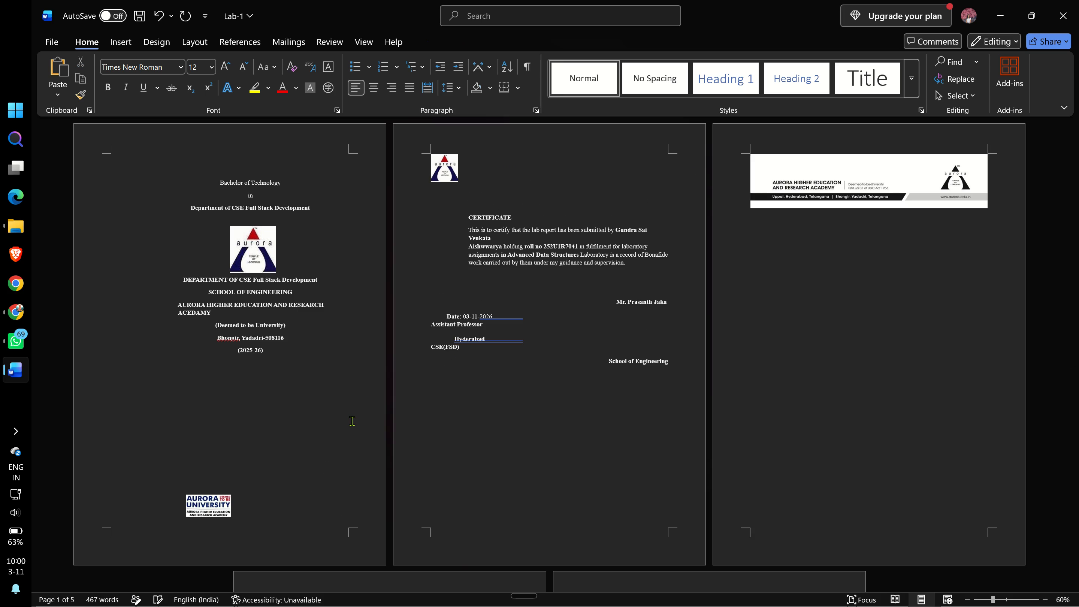
Push the Aurora University logo from the bottom of the cover page to the top of the certificate page with line breaks.
{"action": "left_click", "coordinate": [208, 502]}
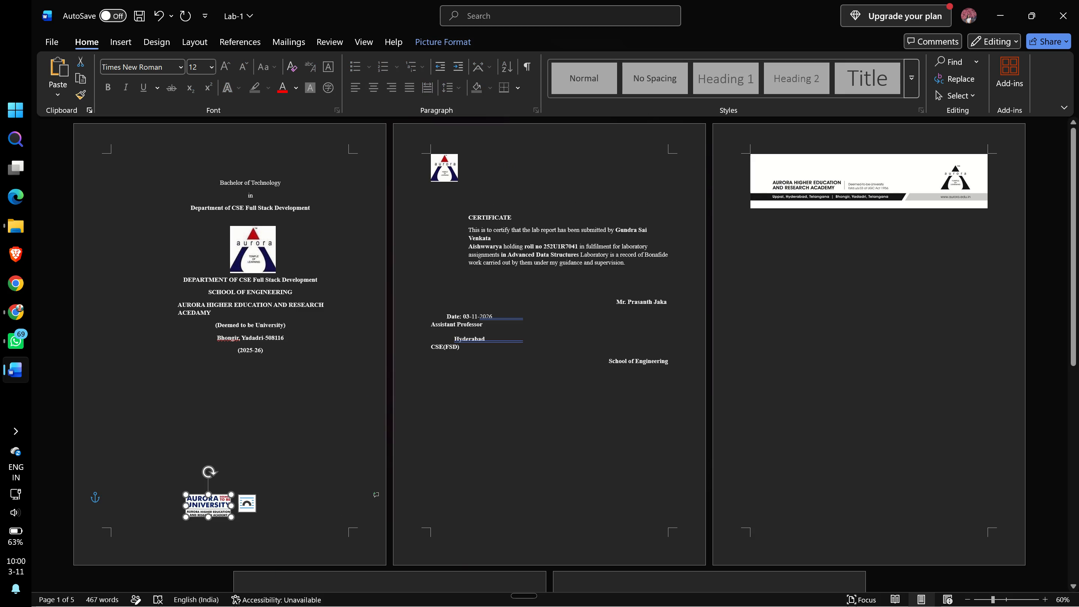
{"action": "key", "text": "Return"}
{"action": "key", "text": "Return"}
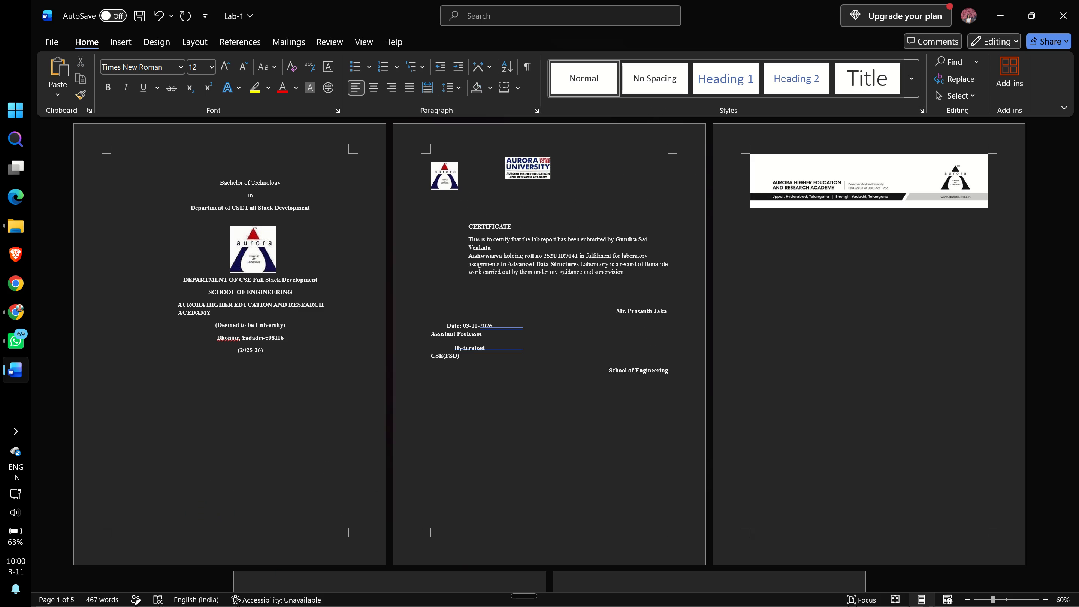
Move the Aurora University logo to the right margin at the top of the certificate page, level with the small Aurora logo.
{"action": "key", "text": "space"}
{"action": "key", "text": "space"}
{"action": "key", "text": "space"}
{"action": "key", "text": "space"}
{"action": "key", "text": "space"}
{"action": "key", "text": "space"}
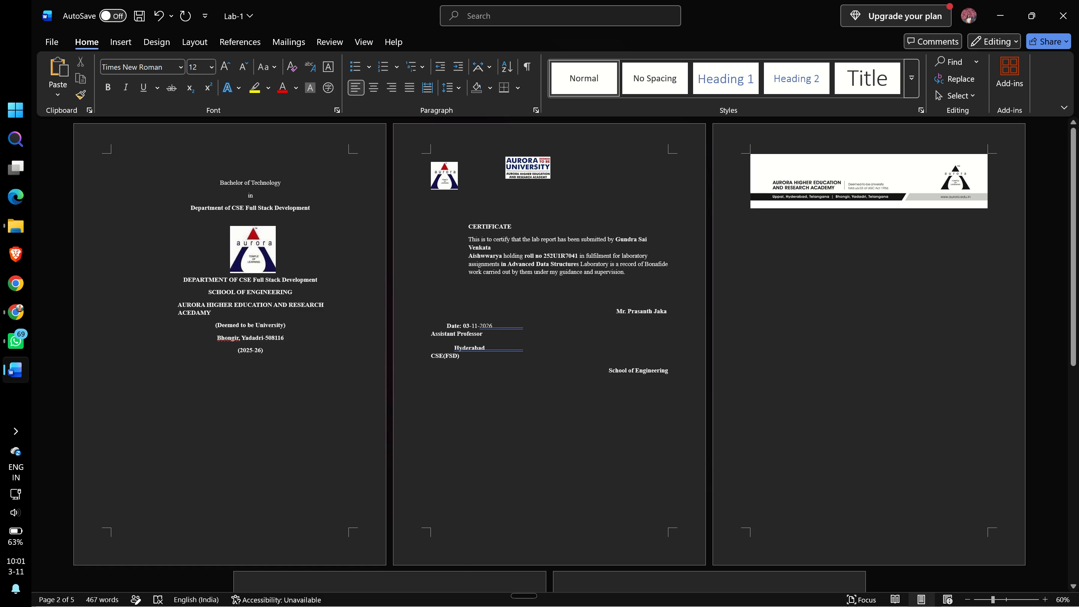
{"action": "left_click_drag", "start_coordinate": [536, 161], "coordinate": [648, 161]}
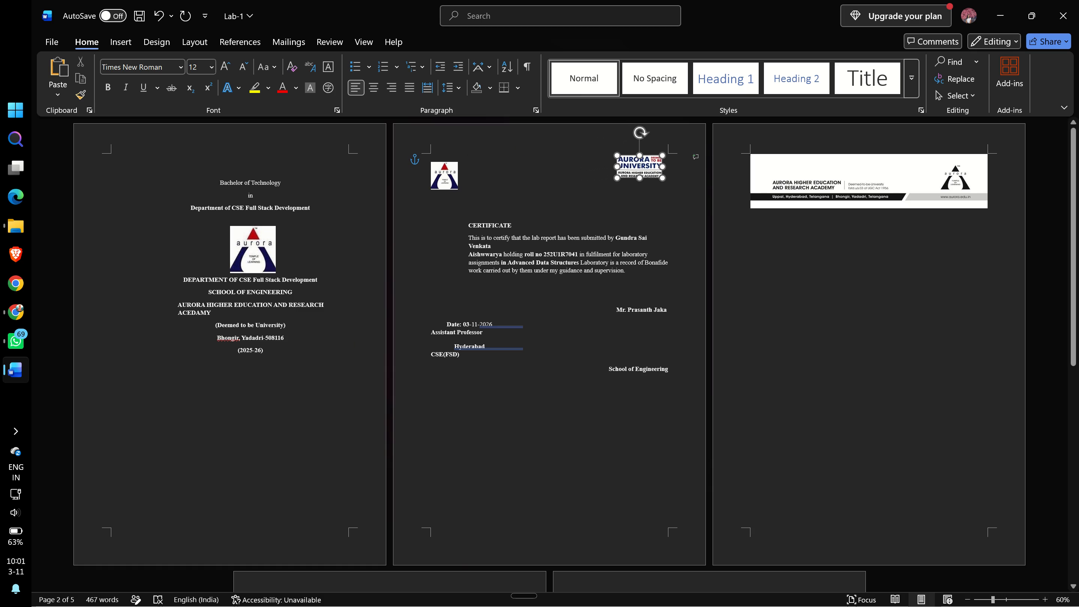
{"action": "left_click_drag", "start_coordinate": [648, 161], "coordinate": [652, 169]}
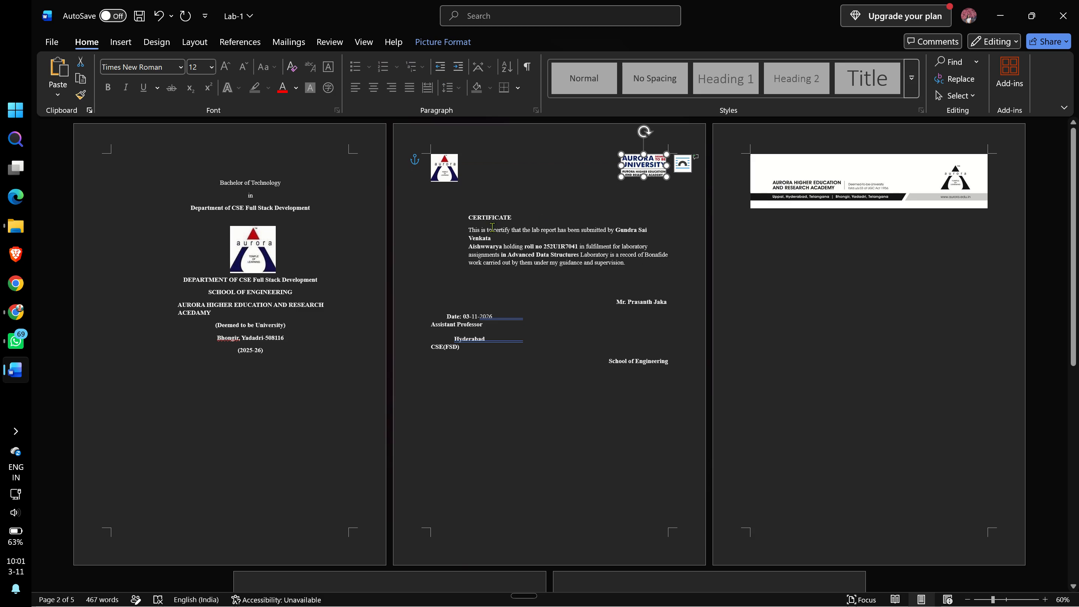
Centre the CERTIFICATE heading and the certification paragraph below it.
{"action": "left_click_drag", "start_coordinate": [468, 217], "coordinate": [635, 265]}
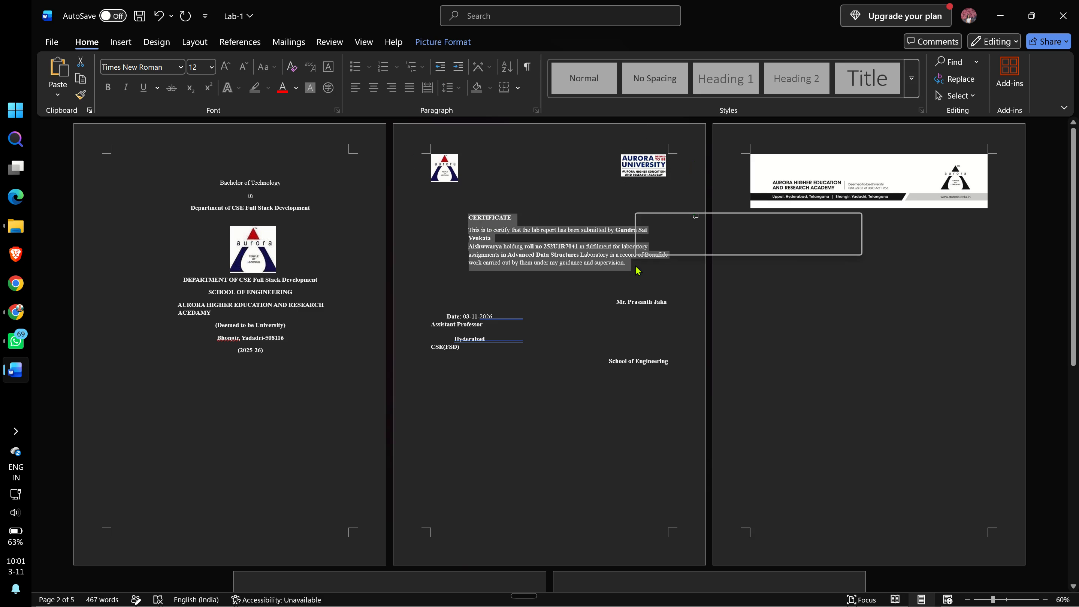
{"action": "left_click", "coordinate": [376, 85]}
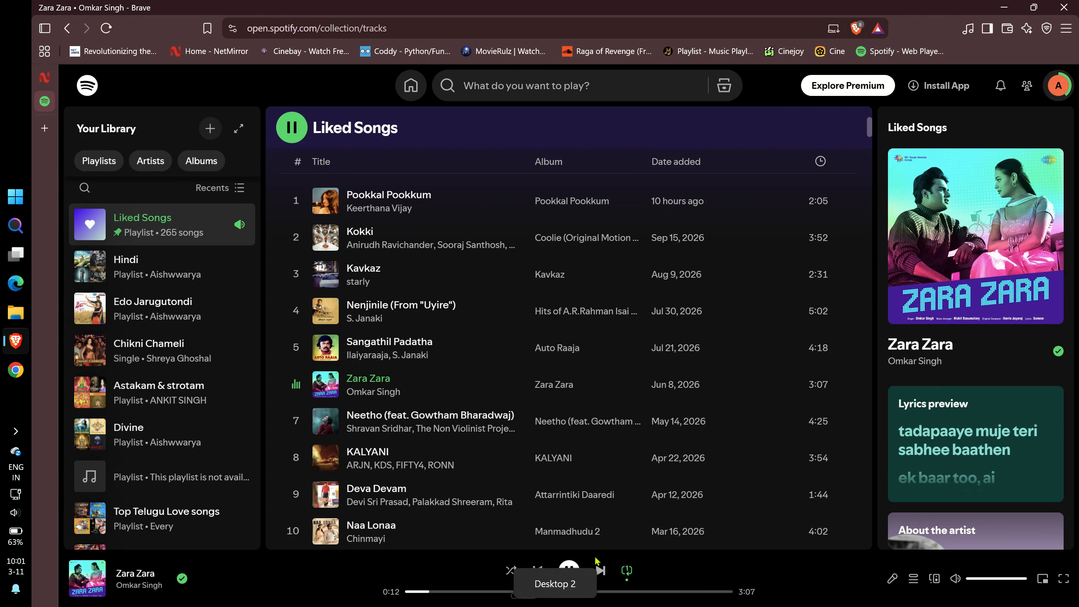
Switch to Spotify in the browser, turn off repeat and skip to the next song.
{"action": "left_click", "coordinate": [633, 573]}
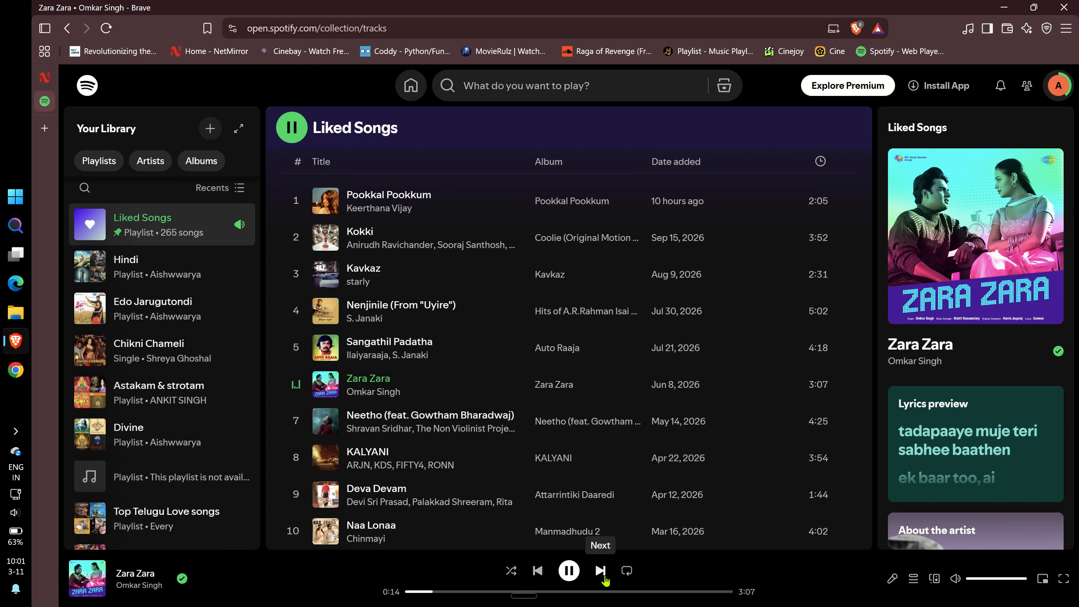
{"action": "left_click", "coordinate": [605, 575]}
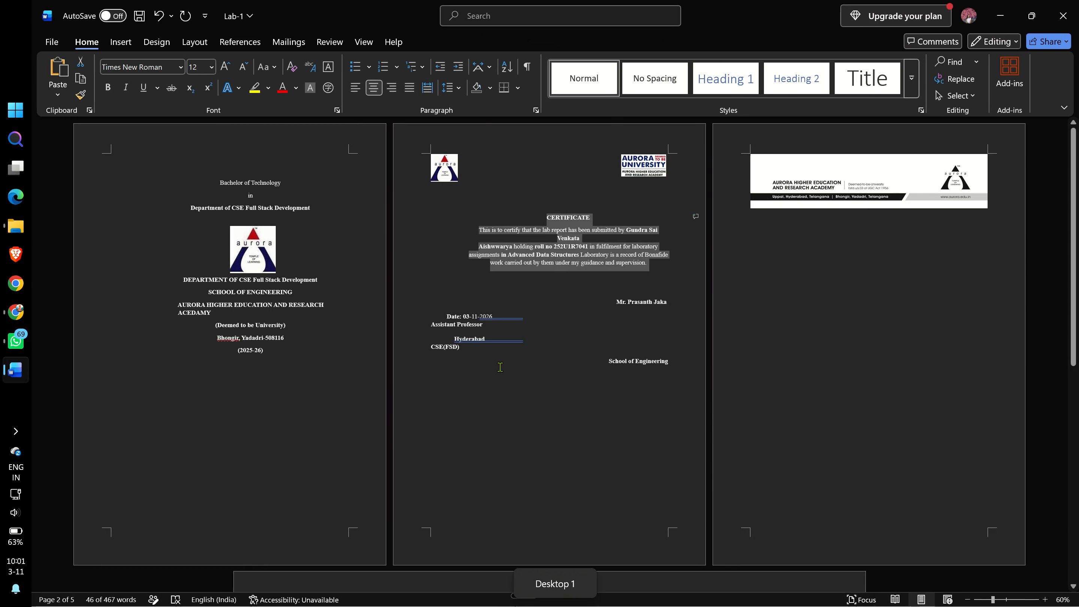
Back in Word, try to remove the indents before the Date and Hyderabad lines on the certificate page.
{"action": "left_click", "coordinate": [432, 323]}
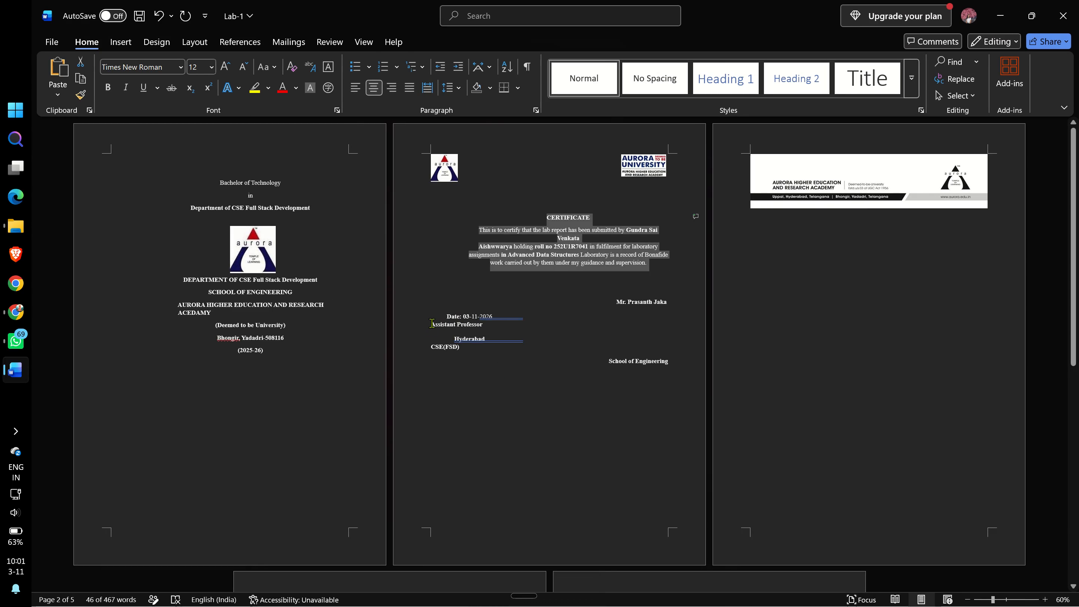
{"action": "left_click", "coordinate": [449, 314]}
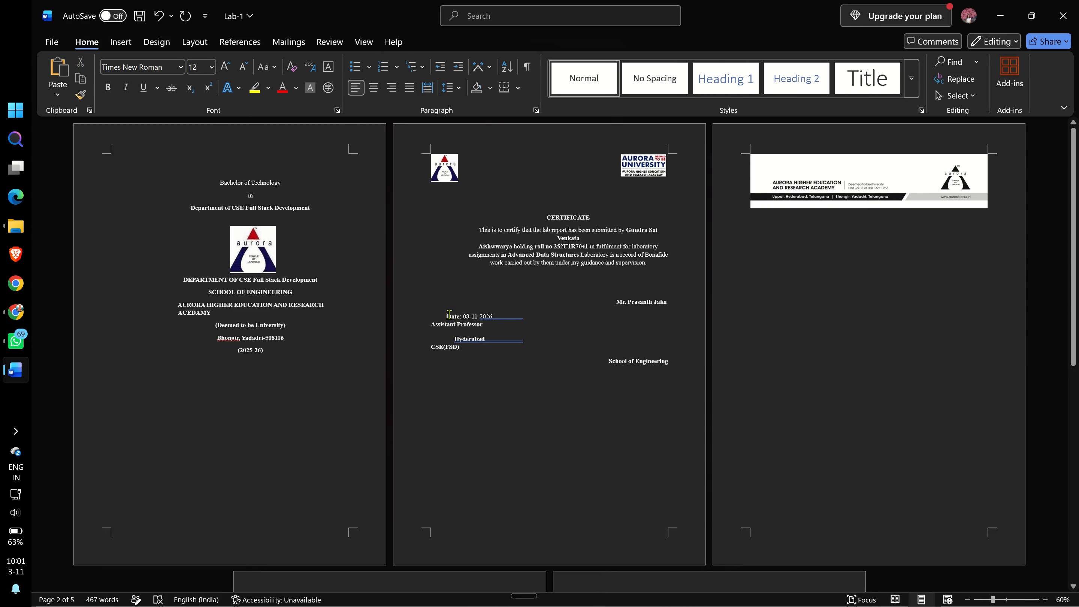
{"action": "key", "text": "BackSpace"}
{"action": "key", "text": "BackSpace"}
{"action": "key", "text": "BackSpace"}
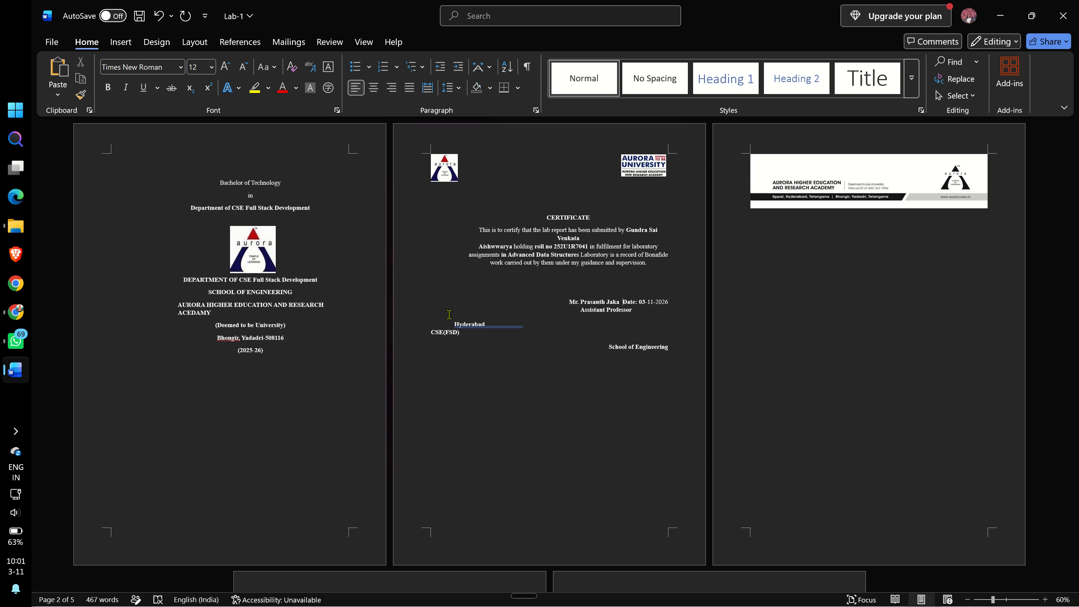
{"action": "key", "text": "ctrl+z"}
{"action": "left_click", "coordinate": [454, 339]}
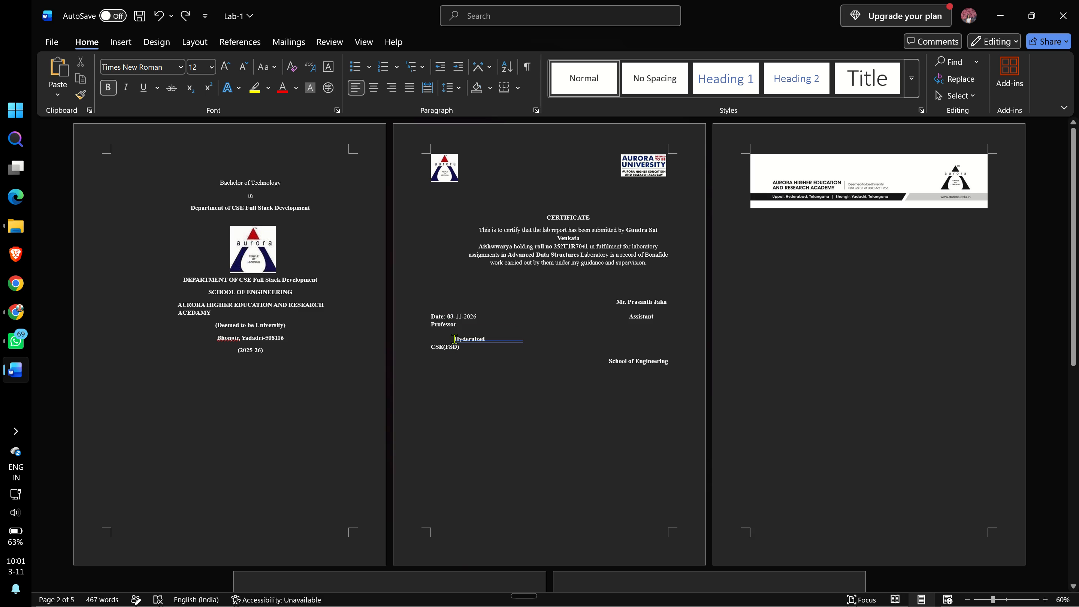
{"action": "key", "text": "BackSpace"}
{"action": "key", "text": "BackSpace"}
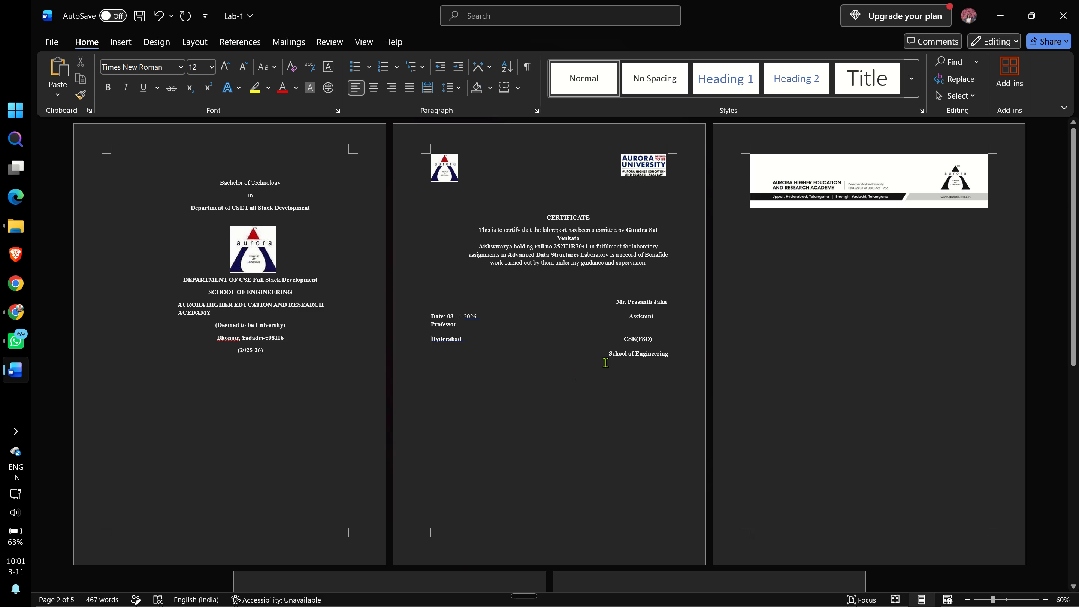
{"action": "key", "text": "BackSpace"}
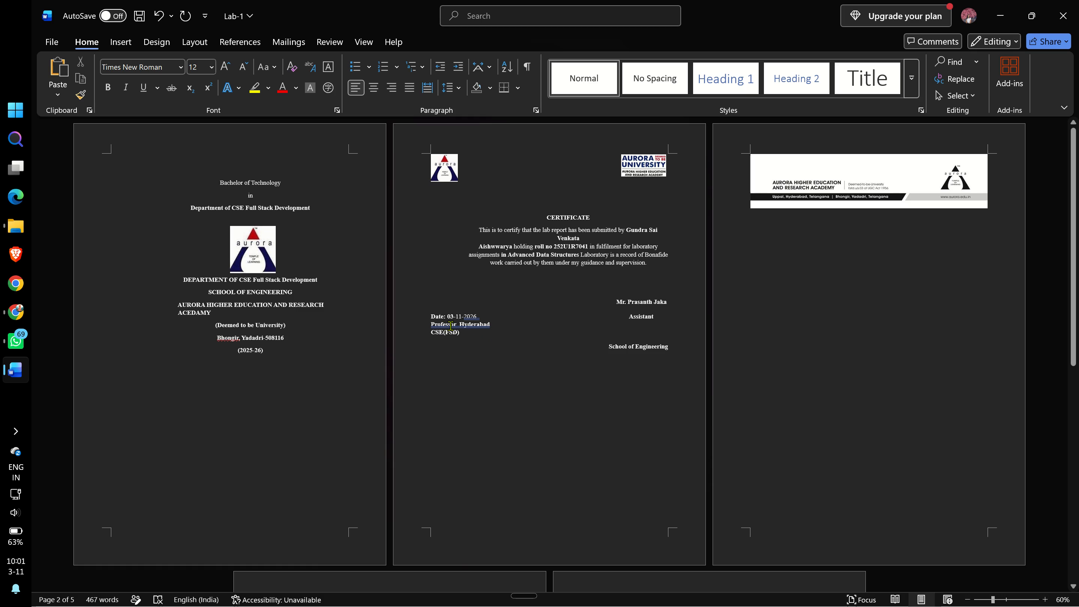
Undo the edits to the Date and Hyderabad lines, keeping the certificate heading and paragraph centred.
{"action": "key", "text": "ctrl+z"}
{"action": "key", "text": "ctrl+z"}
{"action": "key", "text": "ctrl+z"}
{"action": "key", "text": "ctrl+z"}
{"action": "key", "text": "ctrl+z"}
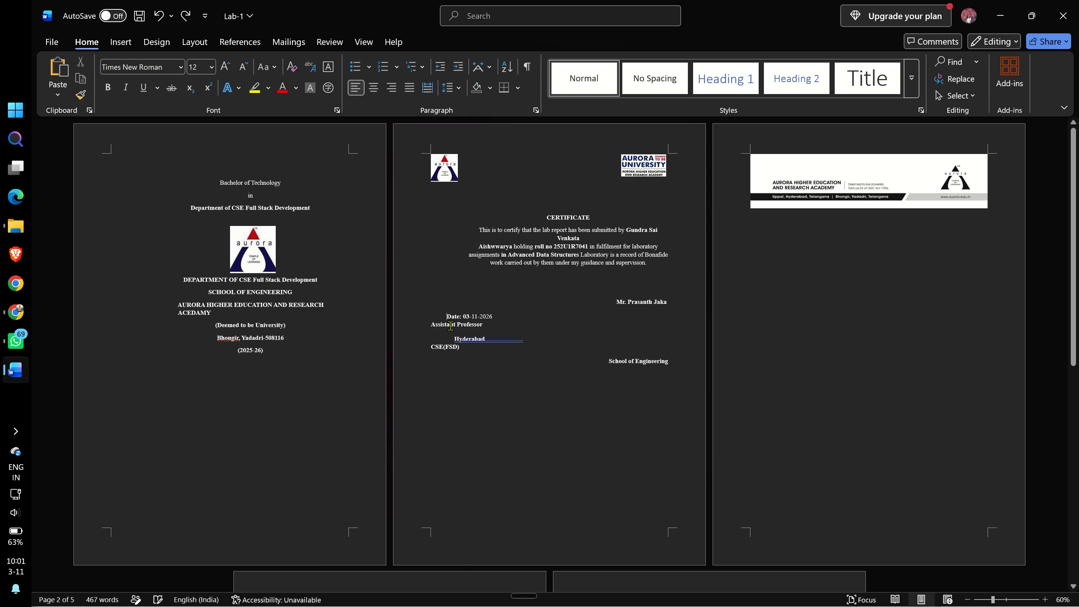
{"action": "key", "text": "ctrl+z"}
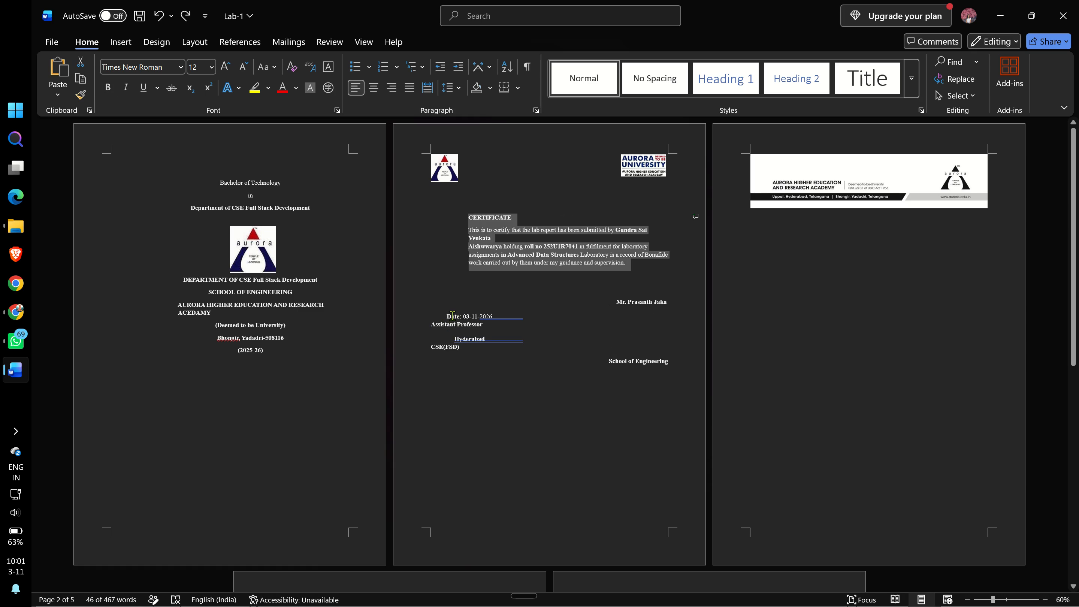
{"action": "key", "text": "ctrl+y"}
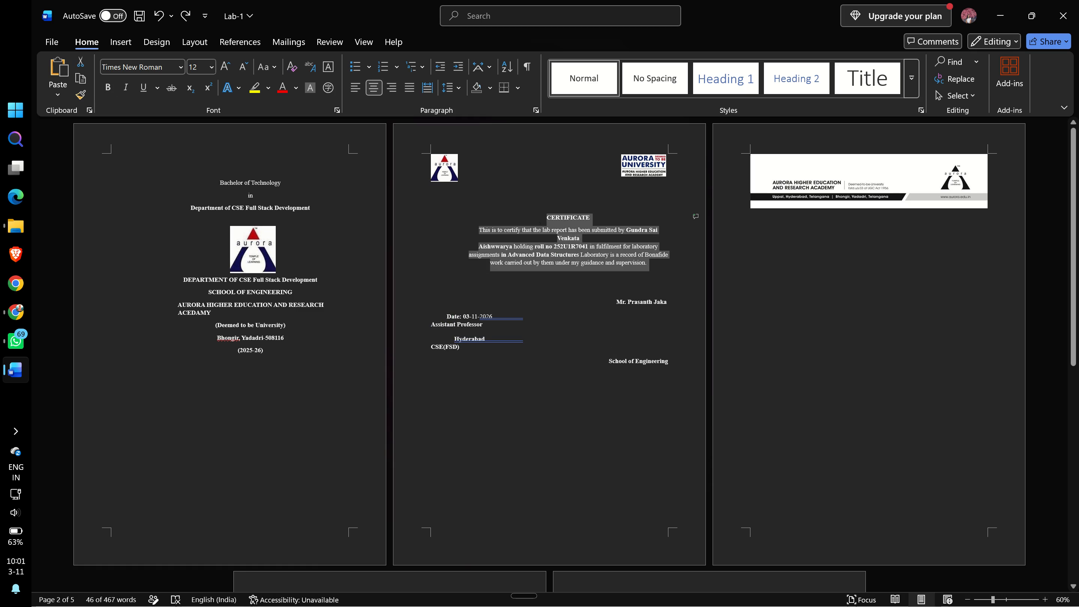
Remove the CERTIFICATE heading's centring and shift it toward the middle of the line with 20 leading spaces.
{"action": "left_click", "coordinate": [545, 218]}
{"action": "key", "text": "BackSpace"}
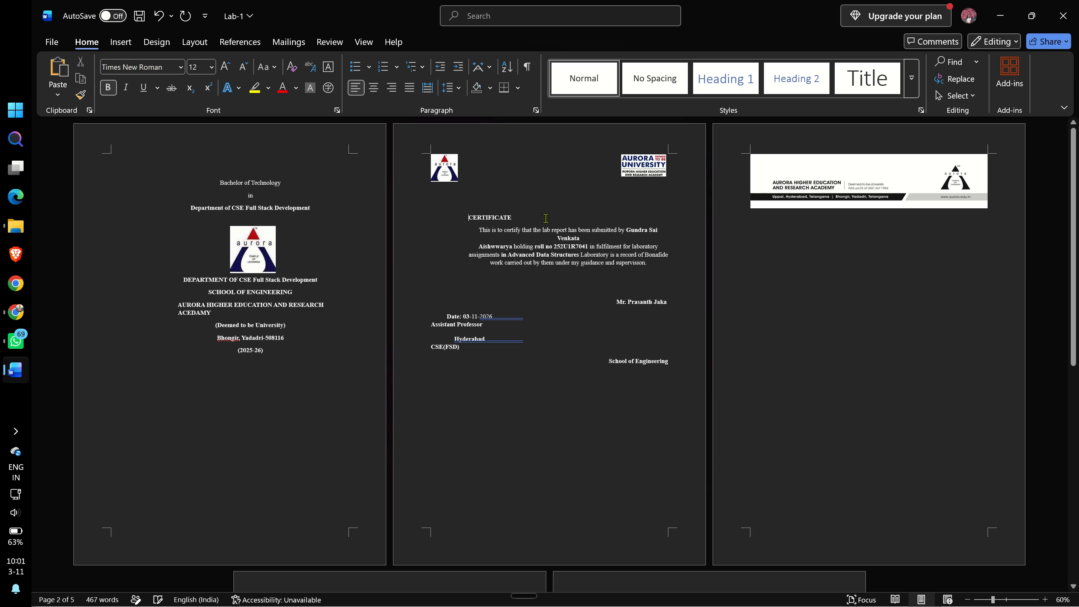
{"action": "key", "text": "space"}
{"action": "key", "text": "space"}
{"action": "key", "text": "space"}
{"action": "key", "text": "space"}
{"action": "key", "text": "space"}
{"action": "key", "text": "space"}
{"action": "key", "text": "space"}
{"action": "key", "text": "space"}
{"action": "key", "text": "space"}
{"action": "key", "text": "space"}
{"action": "key", "text": "space"}
{"action": "key", "text": "space"}
{"action": "key", "text": "space"}
{"action": "key", "text": "space"}
{"action": "key", "text": "space"}
{"action": "key", "text": "space"}
{"action": "key", "text": "space"}
{"action": "key", "text": "space"}
{"action": "key", "text": "space"}
{"action": "key", "text": "space"}
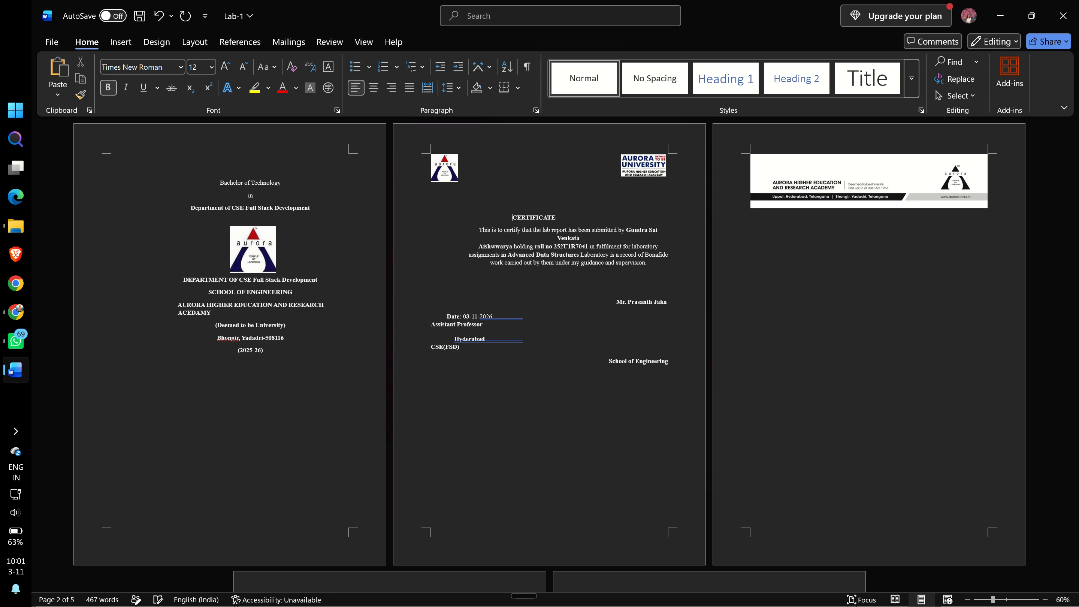
Bring the "This is to certify" line out to the left margin on its own line below the CERTIFICATE heading.
{"action": "left_click", "coordinate": [479, 231]}
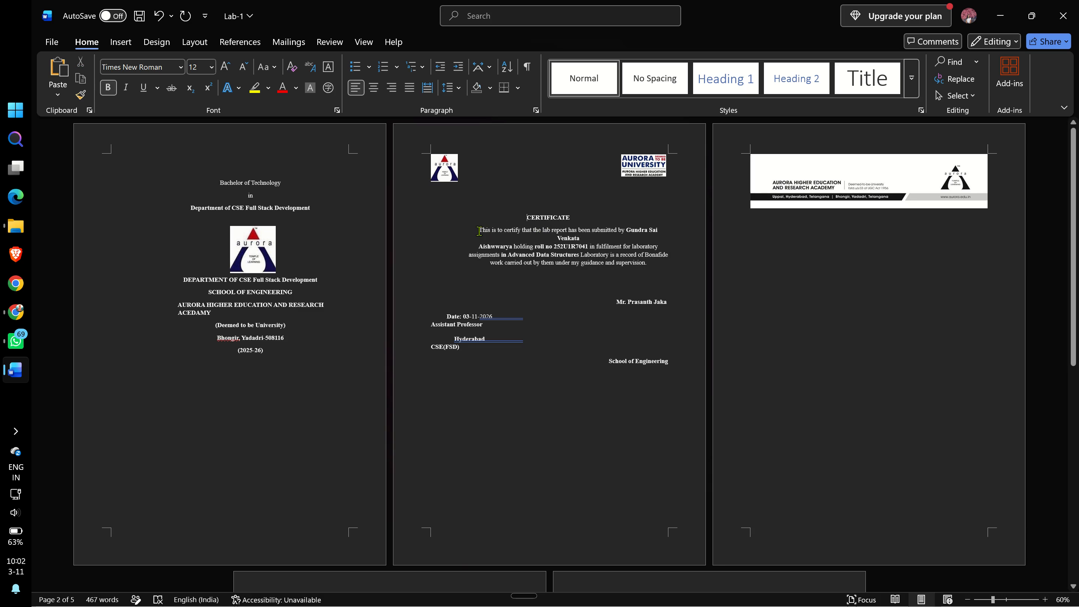
{"action": "key", "text": "BackSpace"}
{"action": "key", "text": "BackSpace"}
{"action": "key", "text": "BackSpace"}
{"action": "key", "text": "BackSpace"}
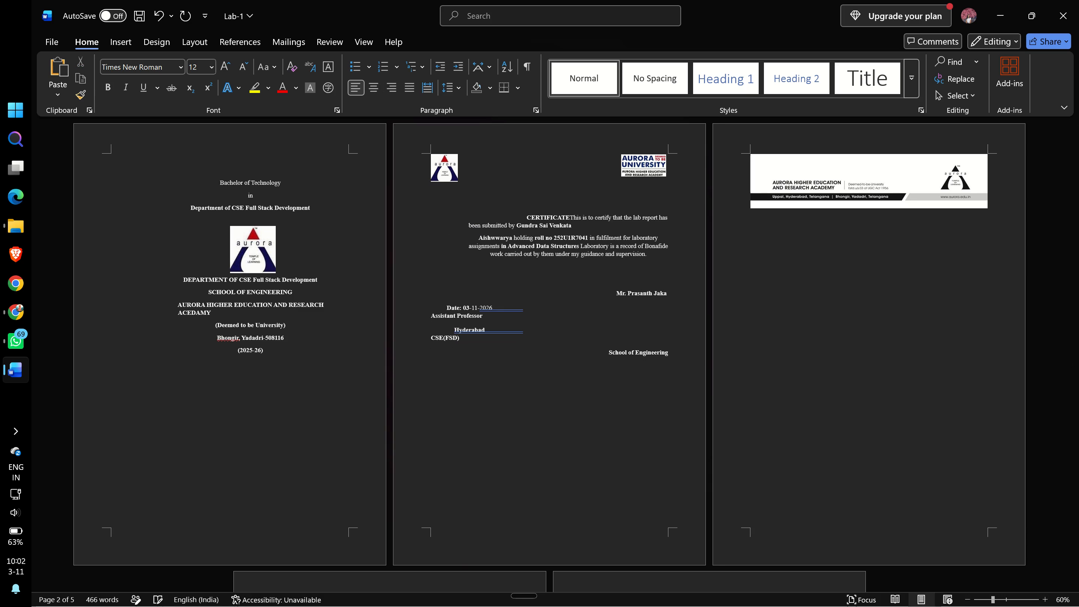
{"action": "key", "text": "Return"}
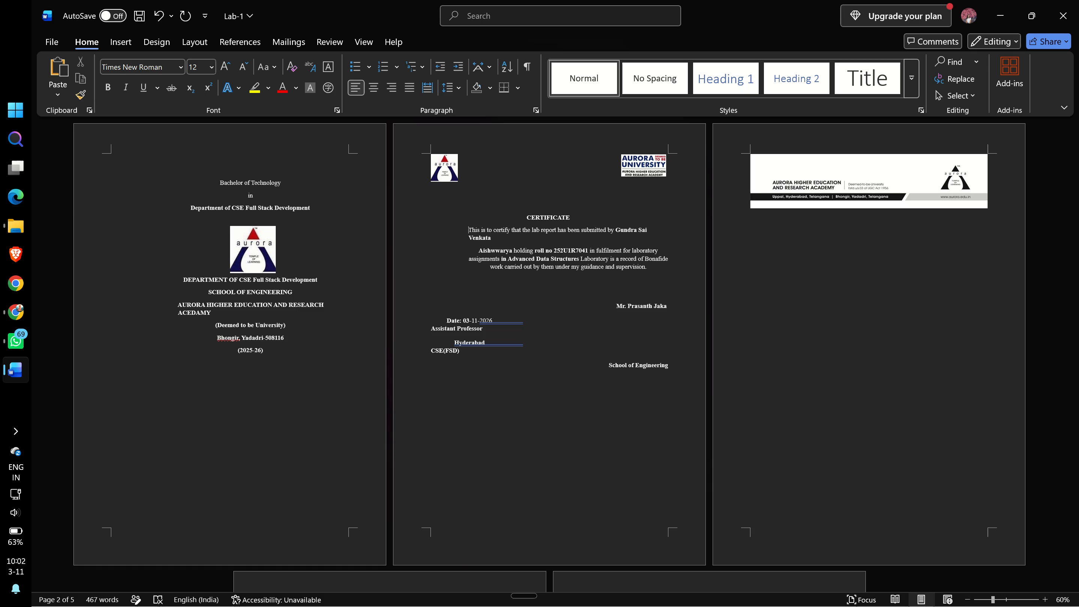
{"action": "key", "text": "BackSpace"}
{"action": "key", "text": "BackSpace"}
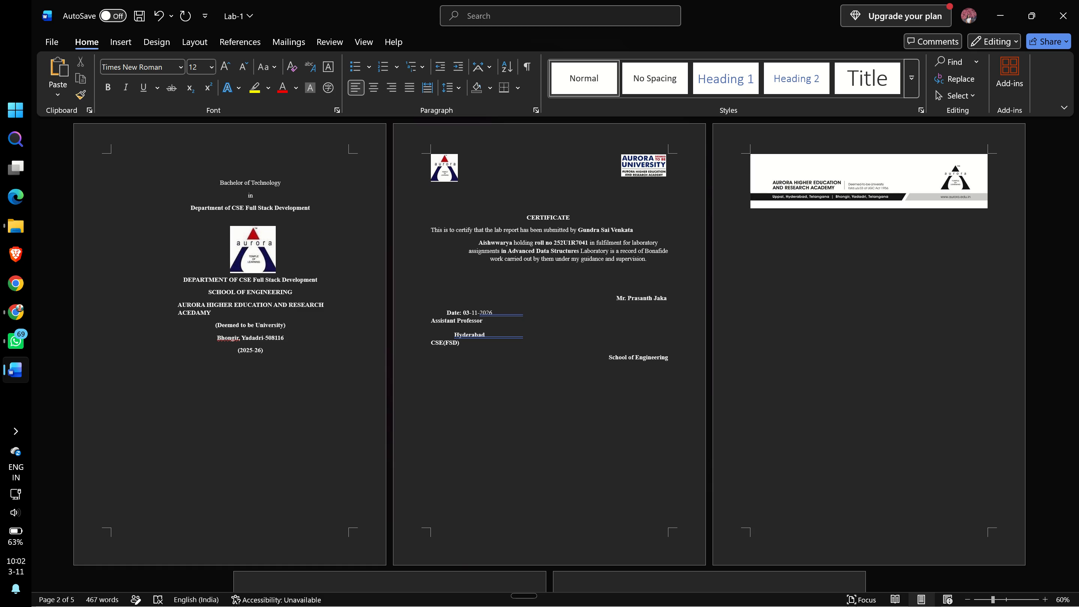
Join the separate line containing "holding roll no" onto the "This is to certify" line, with a space between the parts of the name.
{"action": "left_click", "coordinate": [481, 242]}
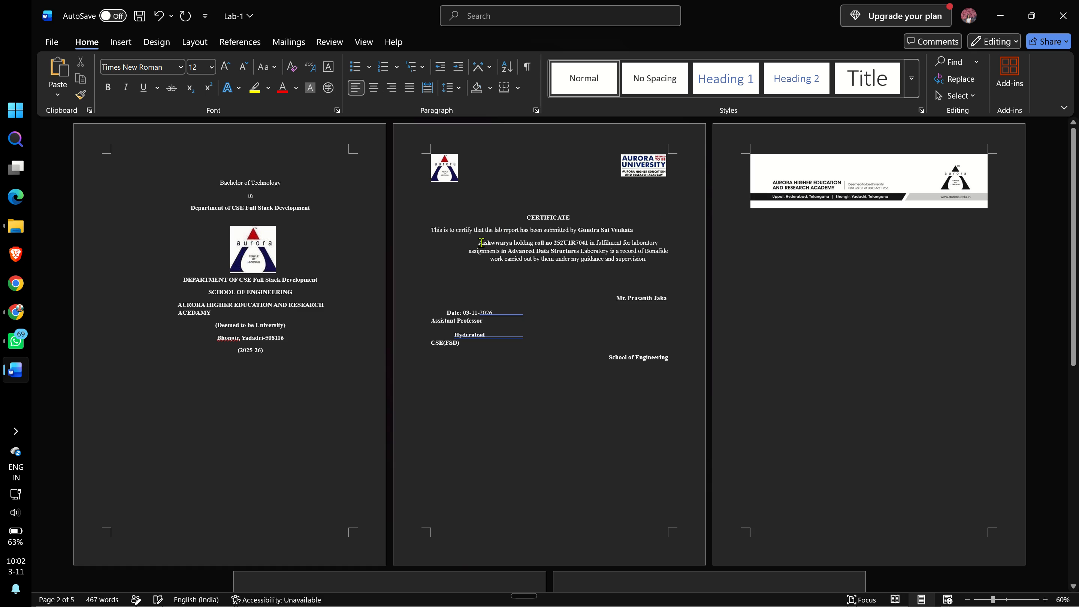
{"action": "key", "text": "Left"}
{"action": "key", "text": "BackSpace"}
{"action": "key", "text": "BackSpace"}
{"action": "key", "text": "BackSpace"}
{"action": "key", "text": "BackSpace"}
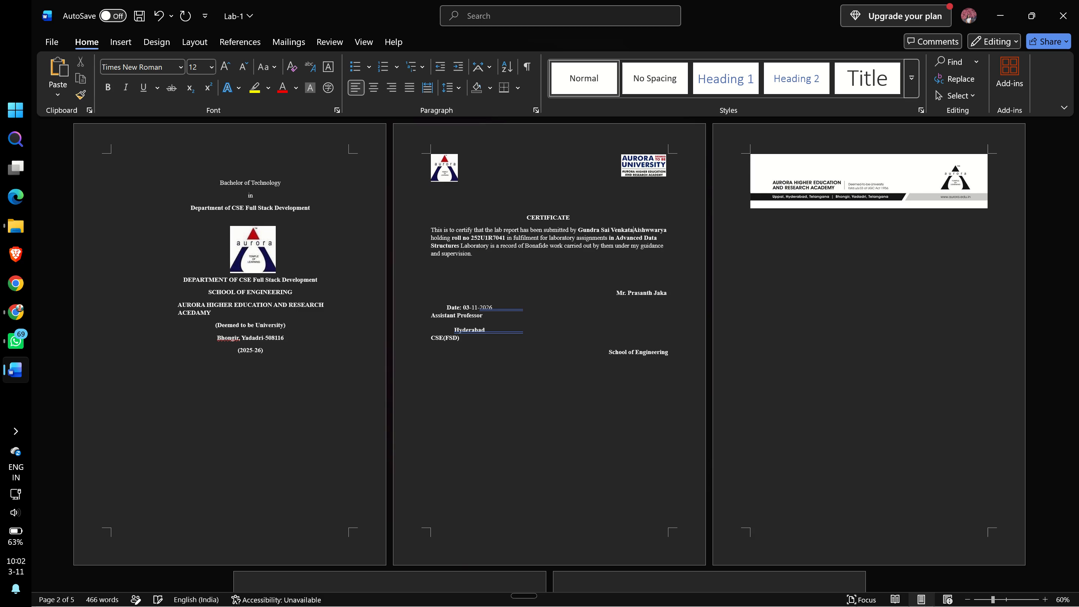
{"action": "key", "text": "space"}
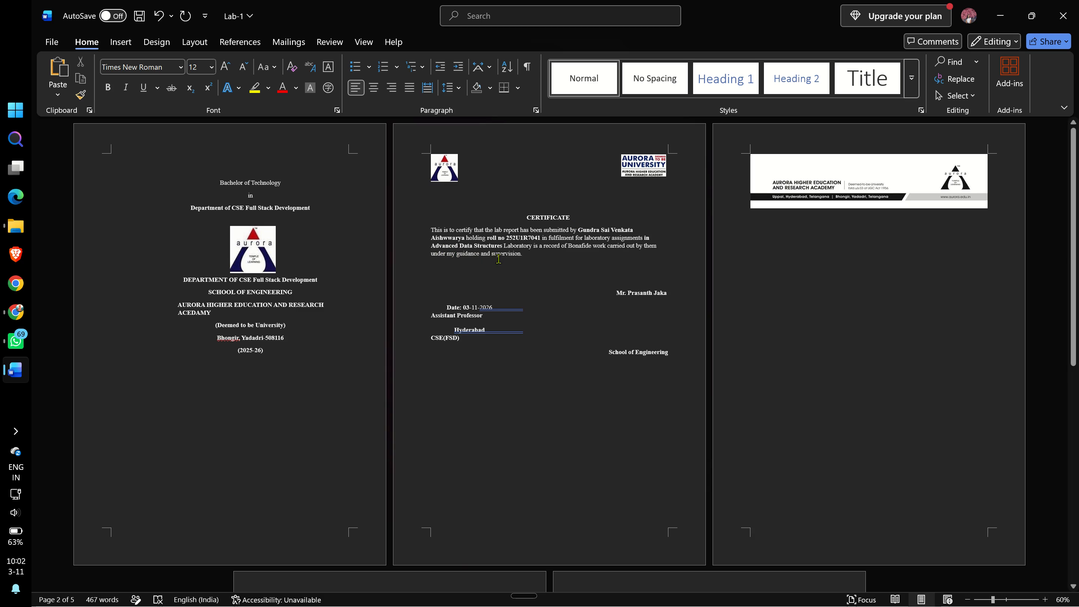
Centre the whole certification paragraph under the CERTIFICATE heading.
{"action": "left_click", "coordinate": [520, 257]}
{"action": "left_click_drag", "start_coordinate": [526, 257], "coordinate": [449, 246]}
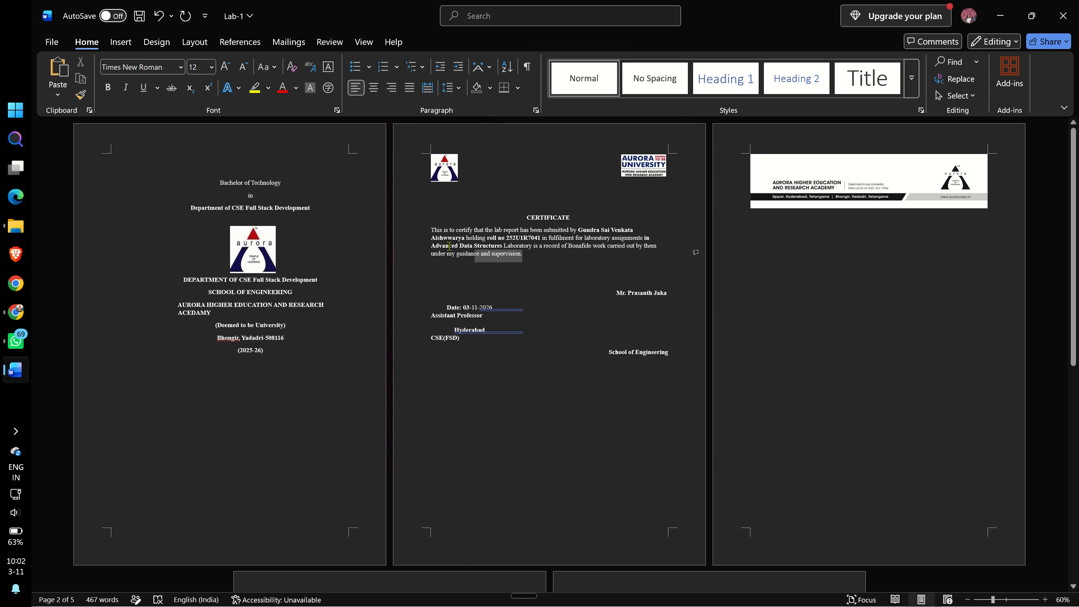
{"action": "left_click_drag", "start_coordinate": [449, 246], "coordinate": [411, 231]}
{"action": "left_click", "coordinate": [374, 96]}
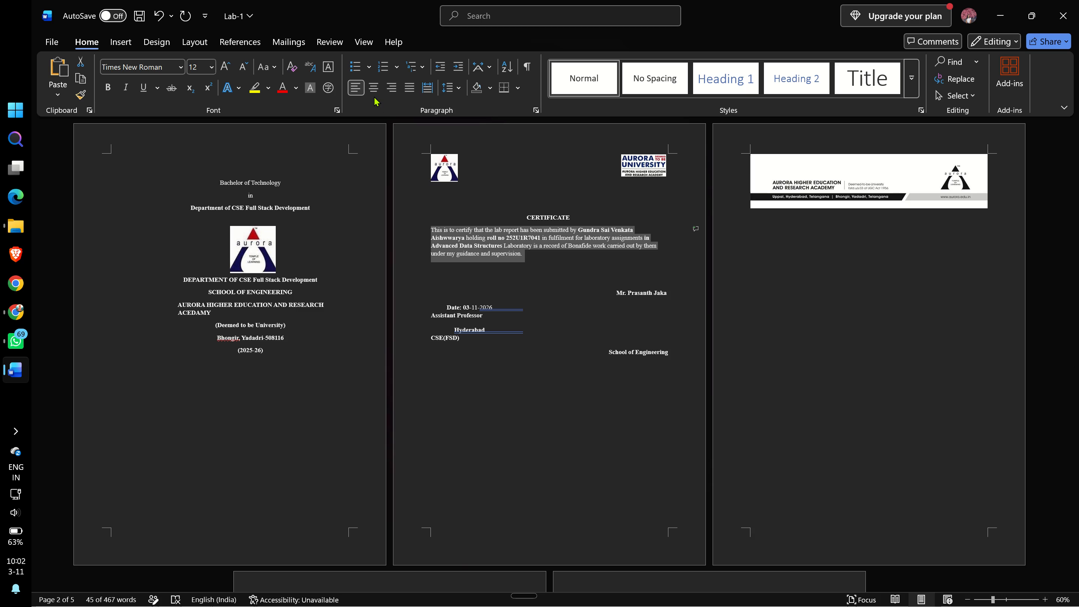
{"action": "left_click", "coordinate": [374, 90]}
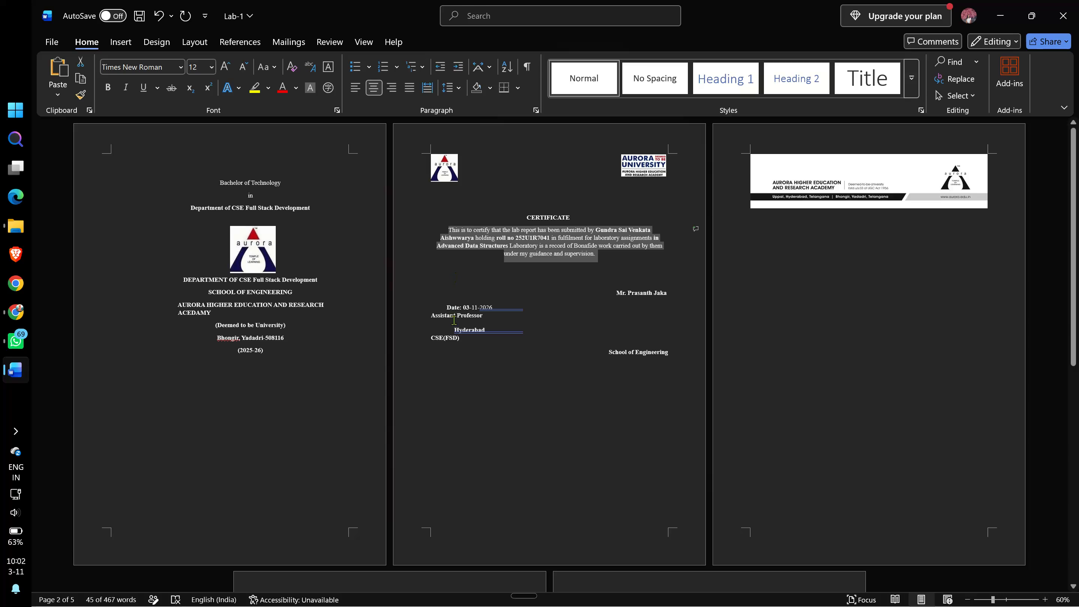
Remove the indent before the Date line so it starts at the left margin of the certificate page.
{"action": "left_click", "coordinate": [446, 305]}
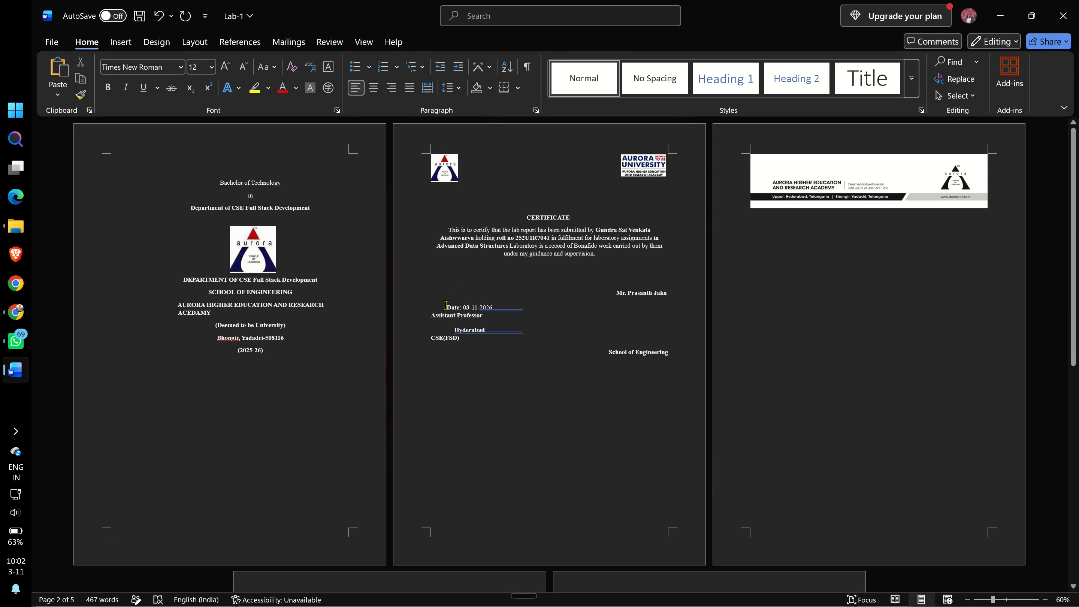
{"action": "key", "text": "BackSpace"}
{"action": "key", "text": "BackSpace"}
Remove the extra spaces before "Assistant Professor" on the certificate page so both words fit on one line under the signatory's name.
{"action": "left_click", "coordinate": [626, 305]}
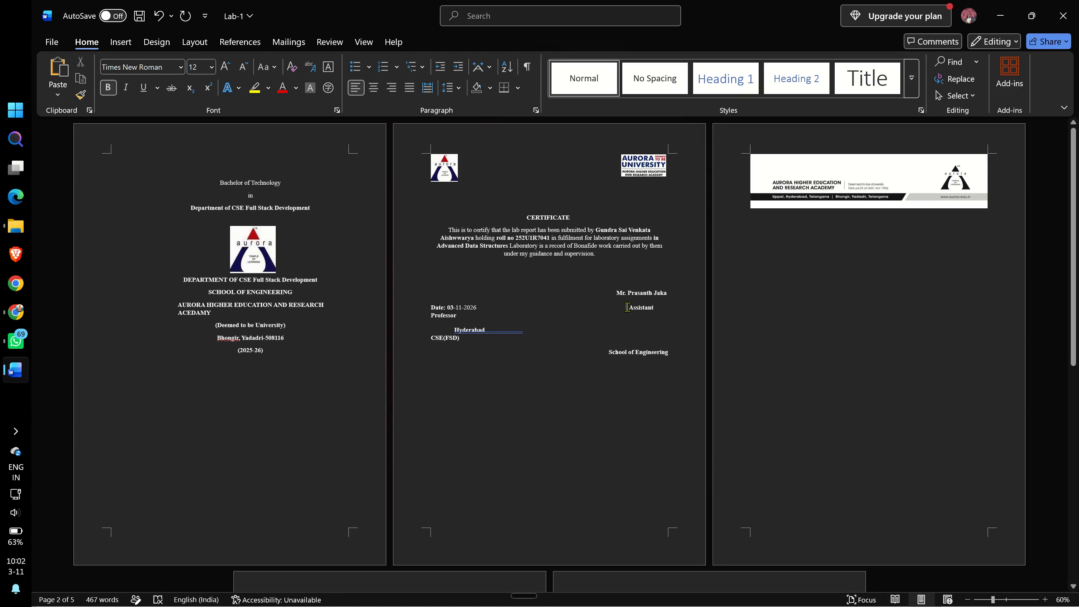
{"action": "left_click", "coordinate": [629, 310]}
{"action": "key", "text": "BackSpace"}
{"action": "key", "text": "BackSpace"}
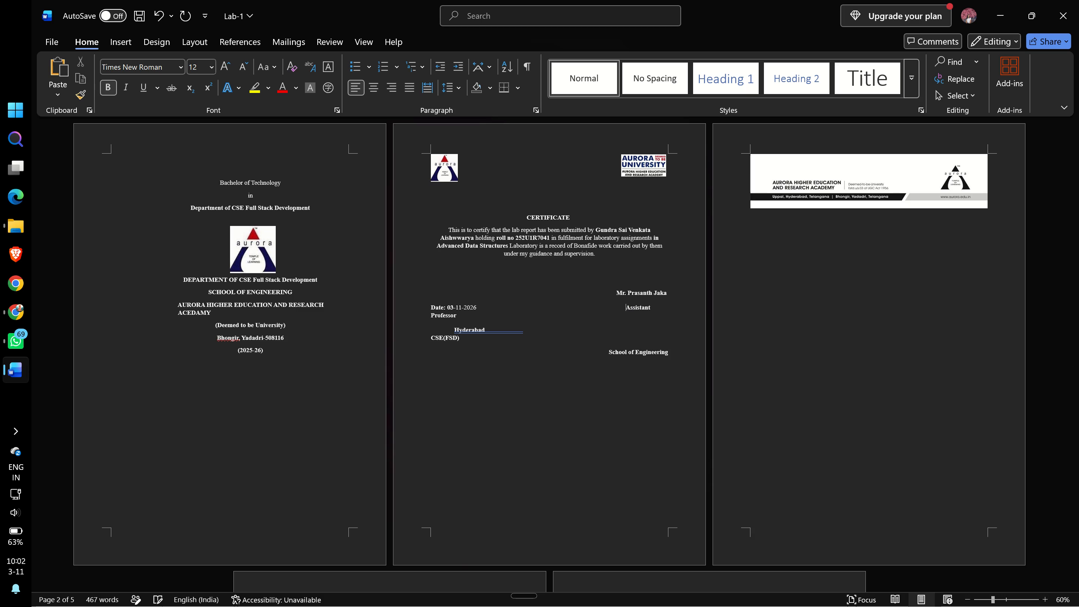
{"action": "key", "text": "BackSpace"}
{"action": "key", "text": "BackSpace"}
{"action": "key", "text": "BackSpace"}
{"action": "key", "text": "BackSpace"}
{"action": "key", "text": "BackSpace"}
{"action": "key", "text": "BackSpace"}
{"action": "key", "text": "BackSpace"}
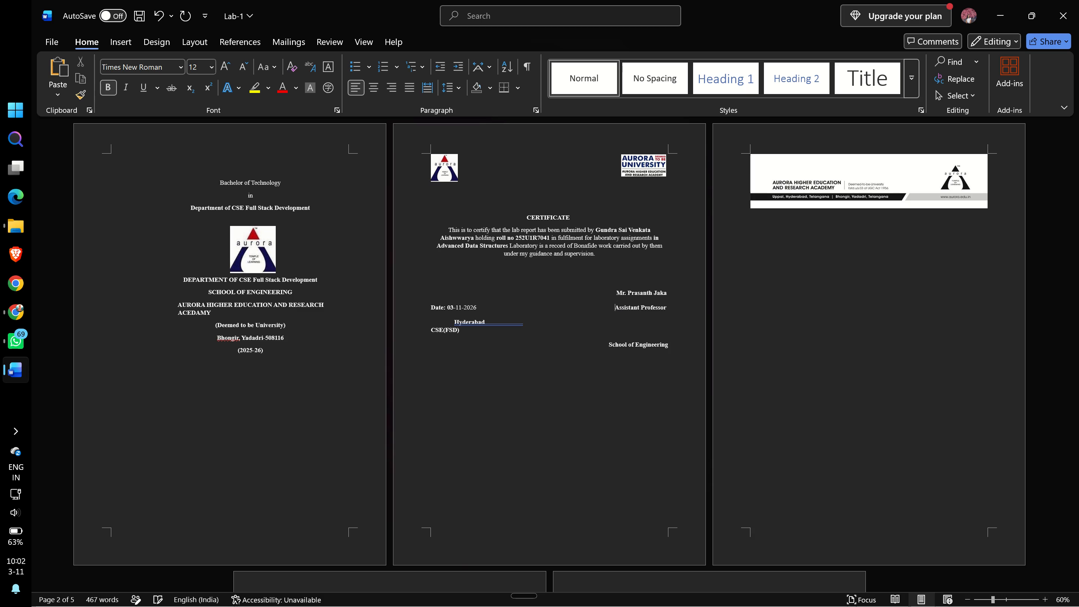
{"action": "key", "text": "BackSpace"}
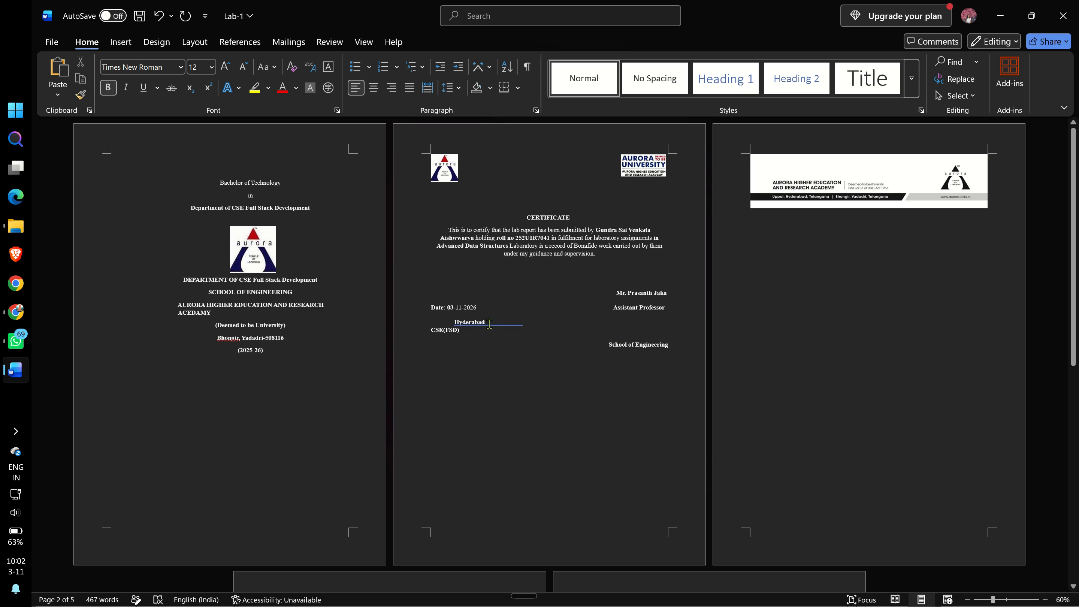
Remove the indent before "Hyderabad" so it starts at the left margin under the Date, with "CSE(FSD)" under "Assistant Professor".
{"action": "left_click", "coordinate": [454, 323]}
{"action": "key", "text": "BackSpace"}
{"action": "key", "text": "BackSpace"}
{"action": "key", "text": "BackSpace"}
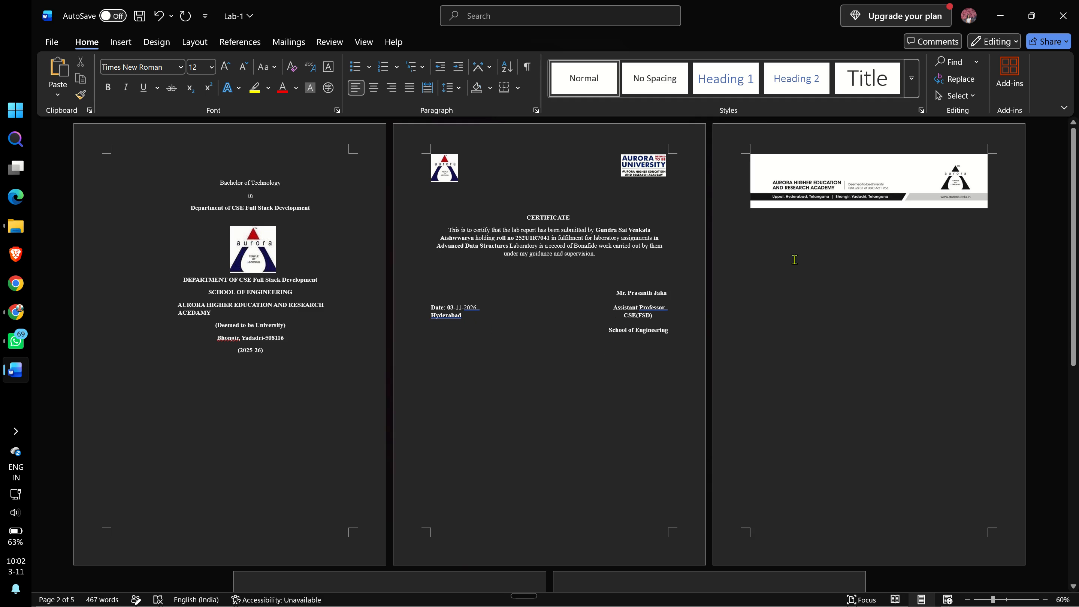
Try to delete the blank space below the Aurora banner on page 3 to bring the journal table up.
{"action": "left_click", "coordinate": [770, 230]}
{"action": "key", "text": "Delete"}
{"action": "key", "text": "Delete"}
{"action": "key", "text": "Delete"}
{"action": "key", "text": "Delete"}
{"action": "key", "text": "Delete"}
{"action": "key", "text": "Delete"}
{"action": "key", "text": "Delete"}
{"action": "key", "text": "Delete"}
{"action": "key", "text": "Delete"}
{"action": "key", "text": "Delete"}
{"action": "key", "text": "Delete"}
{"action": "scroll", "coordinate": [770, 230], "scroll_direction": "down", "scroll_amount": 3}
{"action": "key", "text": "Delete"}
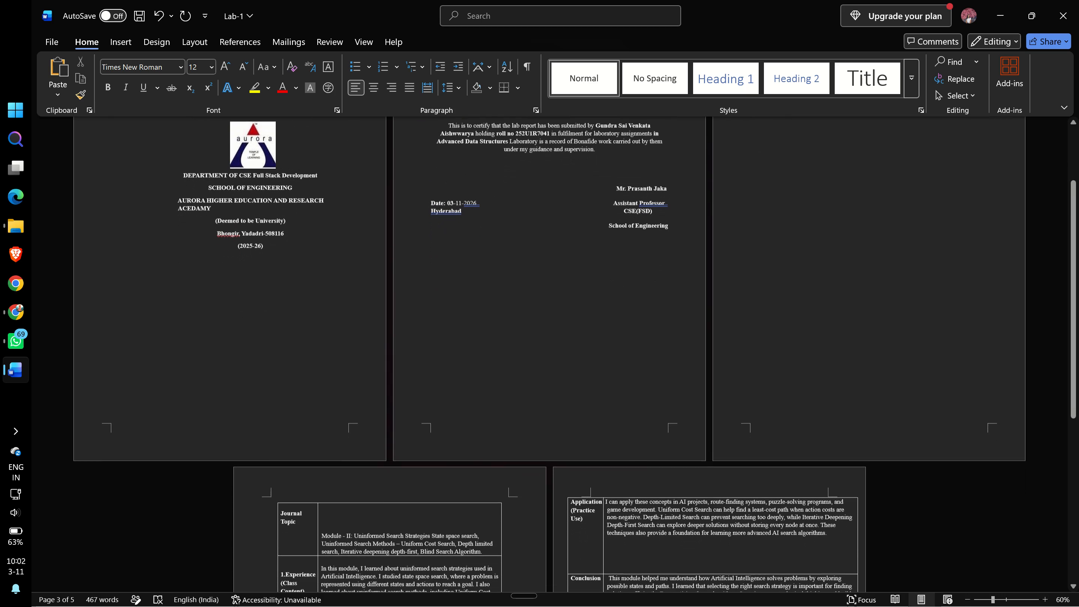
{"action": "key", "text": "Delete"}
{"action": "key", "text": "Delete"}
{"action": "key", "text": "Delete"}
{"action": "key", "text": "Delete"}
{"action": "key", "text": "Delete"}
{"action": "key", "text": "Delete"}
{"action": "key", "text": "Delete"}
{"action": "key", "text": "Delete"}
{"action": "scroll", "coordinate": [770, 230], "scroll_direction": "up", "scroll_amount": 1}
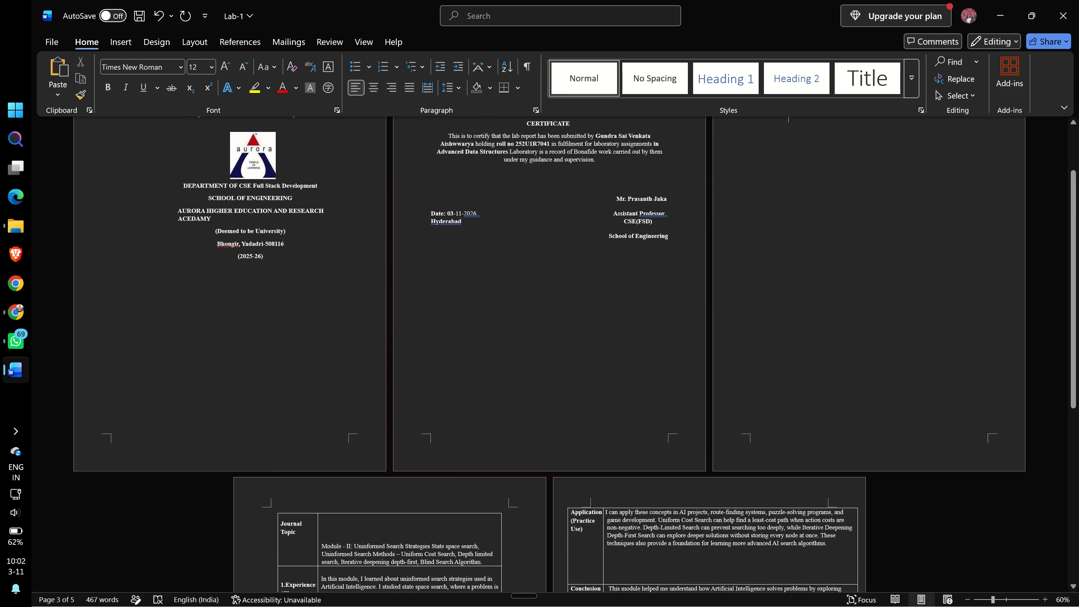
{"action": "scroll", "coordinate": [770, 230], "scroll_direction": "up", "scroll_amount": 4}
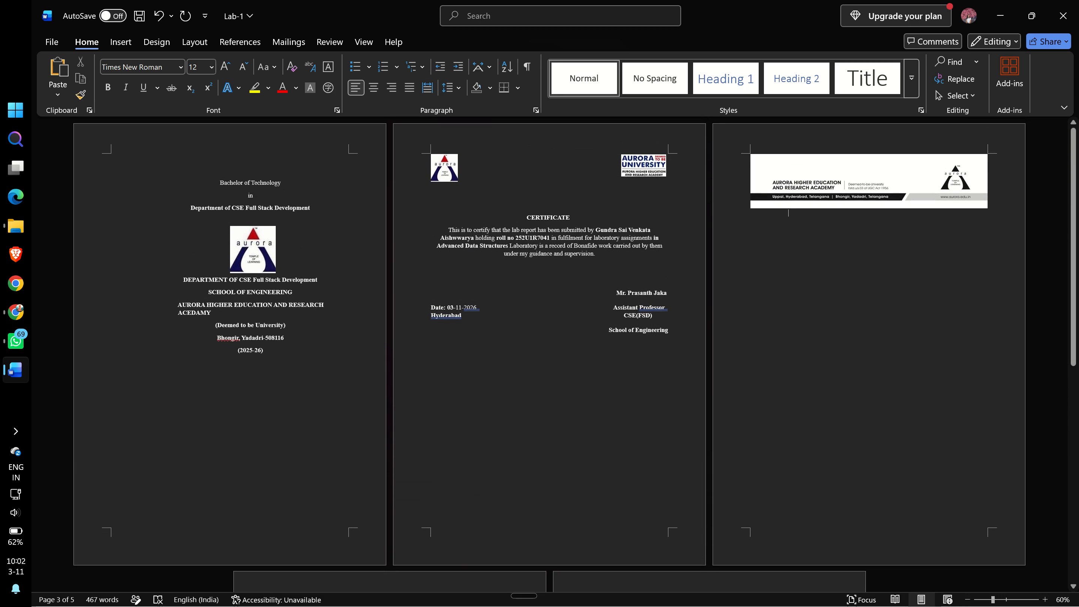
Cut the Aurora banner from page 3 and add blank lines after the certificate text to reach the top of page 3.
{"action": "left_click", "coordinate": [789, 205]}
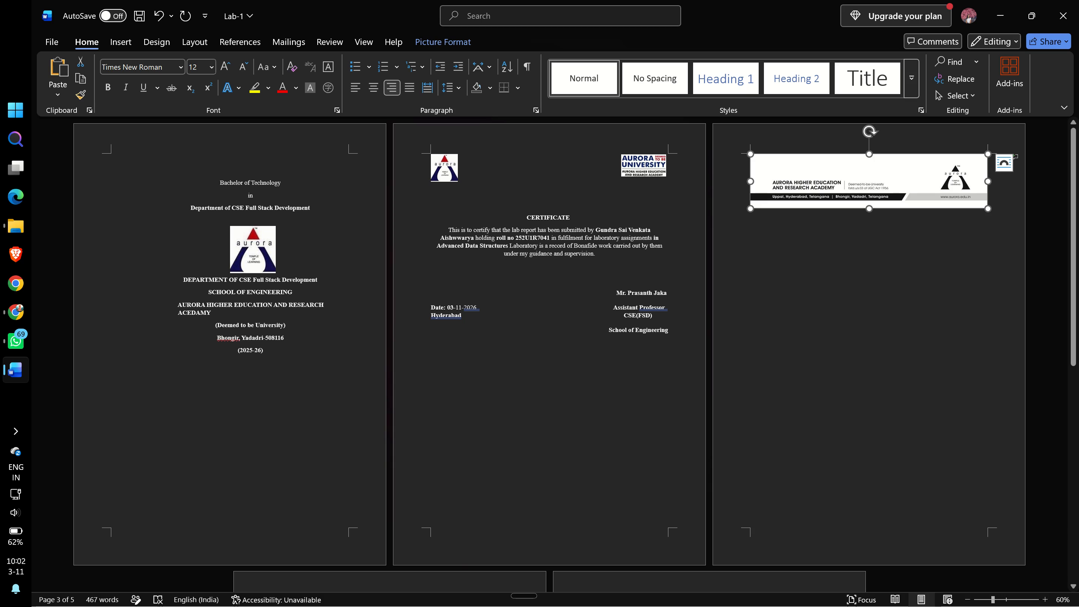
{"action": "key", "text": "ctrl+x"}
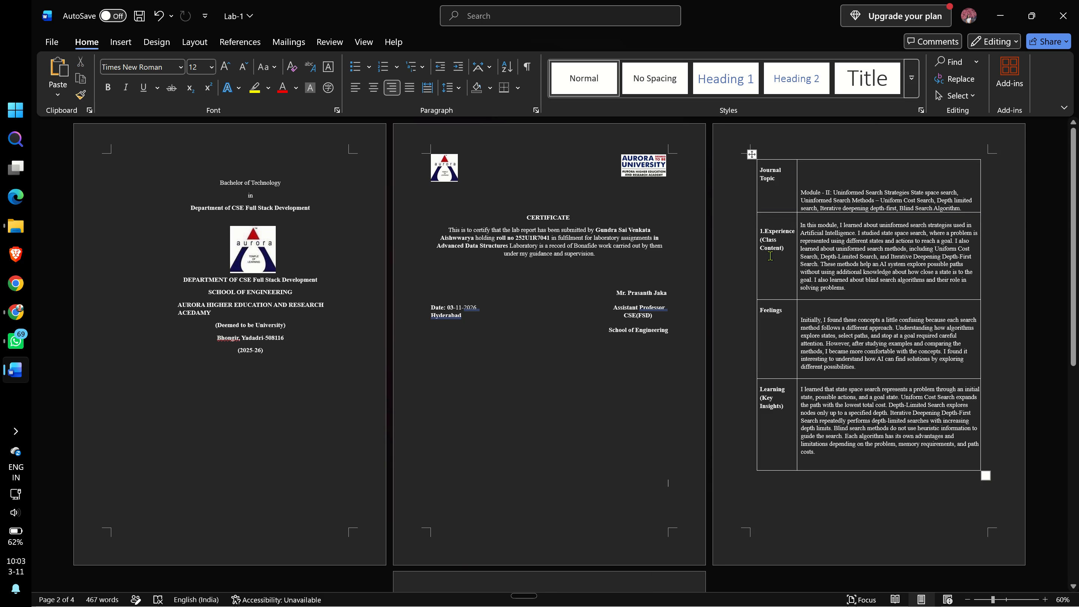
{"action": "key", "text": "Return"}
{"action": "key", "text": "Return"}
{"action": "key", "text": "Return"}
{"action": "key", "text": "Return"}
{"action": "key", "text": "Return"}
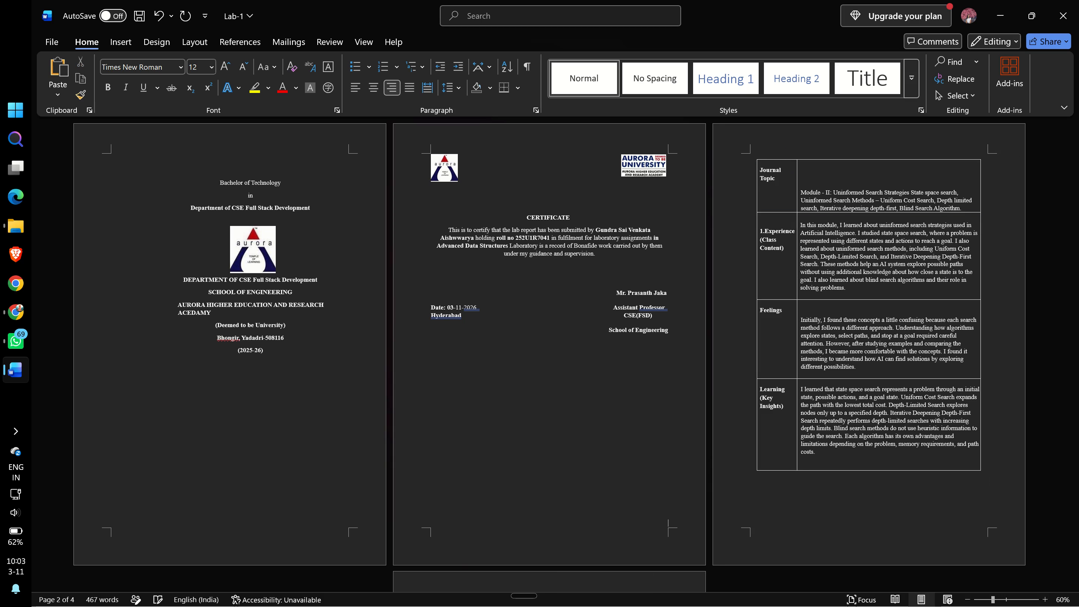
{"action": "key", "text": "Return"}
{"action": "key", "text": "Return"}
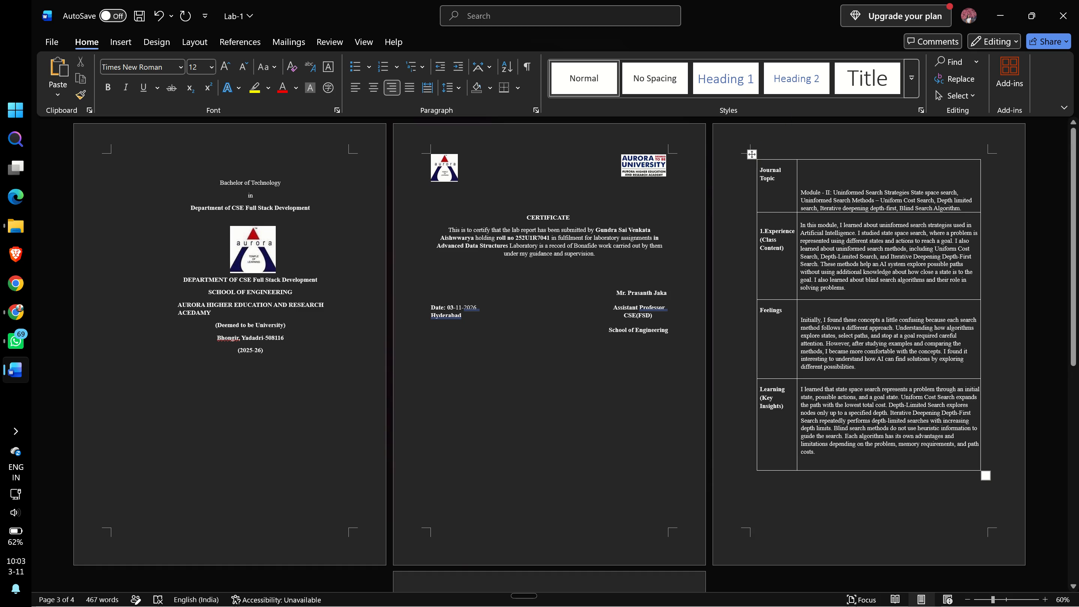
Move the journal table down on page 3 to leave room for the banner above it.
{"action": "left_click_drag", "start_coordinate": [754, 157], "coordinate": [755, 201]}
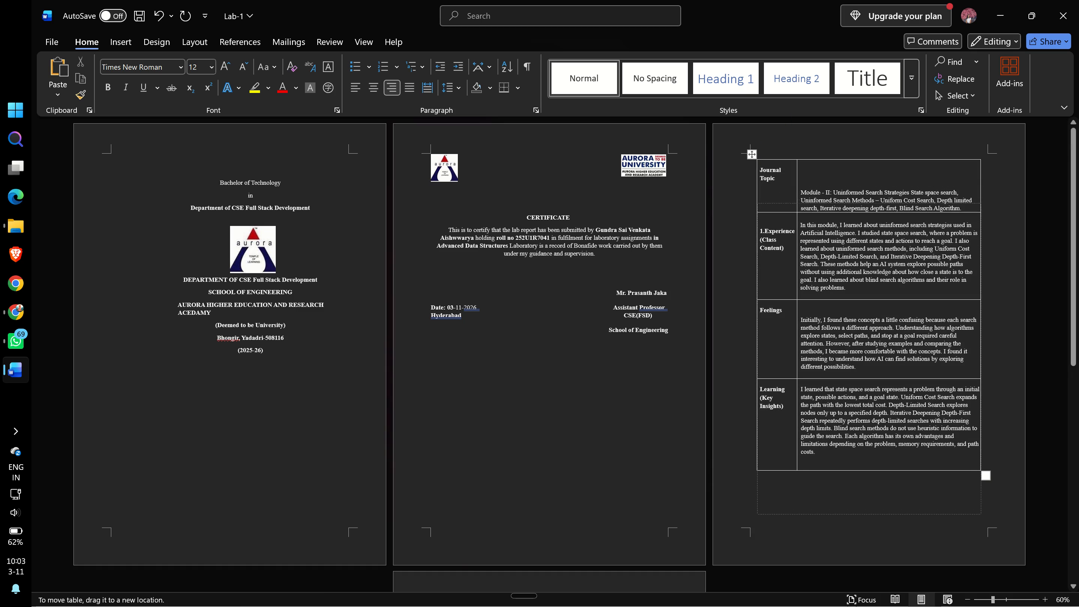
{"action": "left_click_drag", "start_coordinate": [755, 201], "coordinate": [756, 209]}
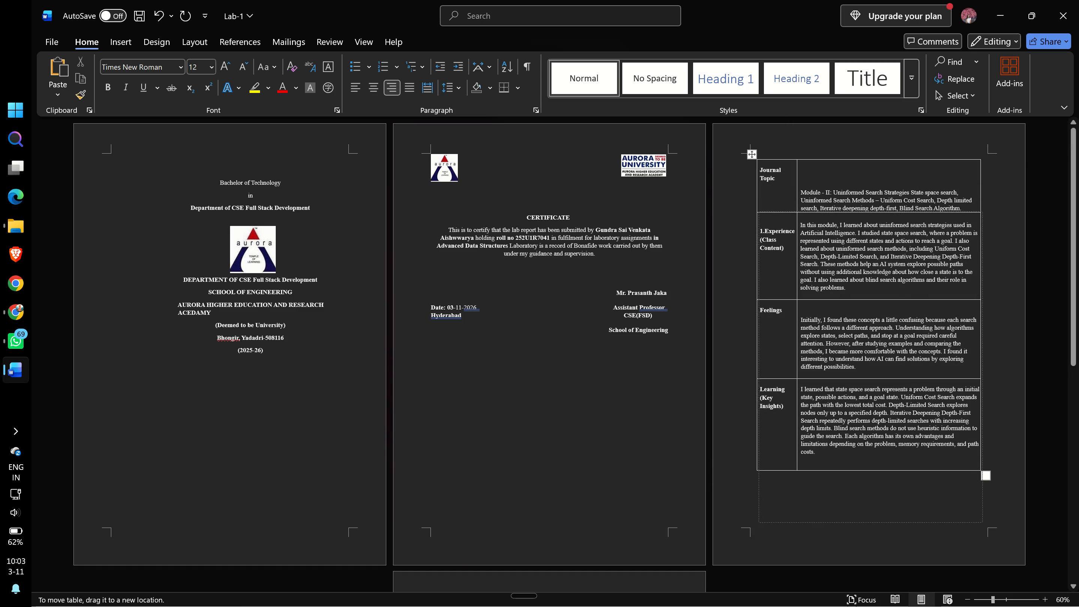
{"action": "left_click_drag", "start_coordinate": [756, 209], "coordinate": [755, 209]}
Paste the Aurora banner at the top of page 3 and position it against the top margin.
{"action": "left_click", "coordinate": [762, 167]}
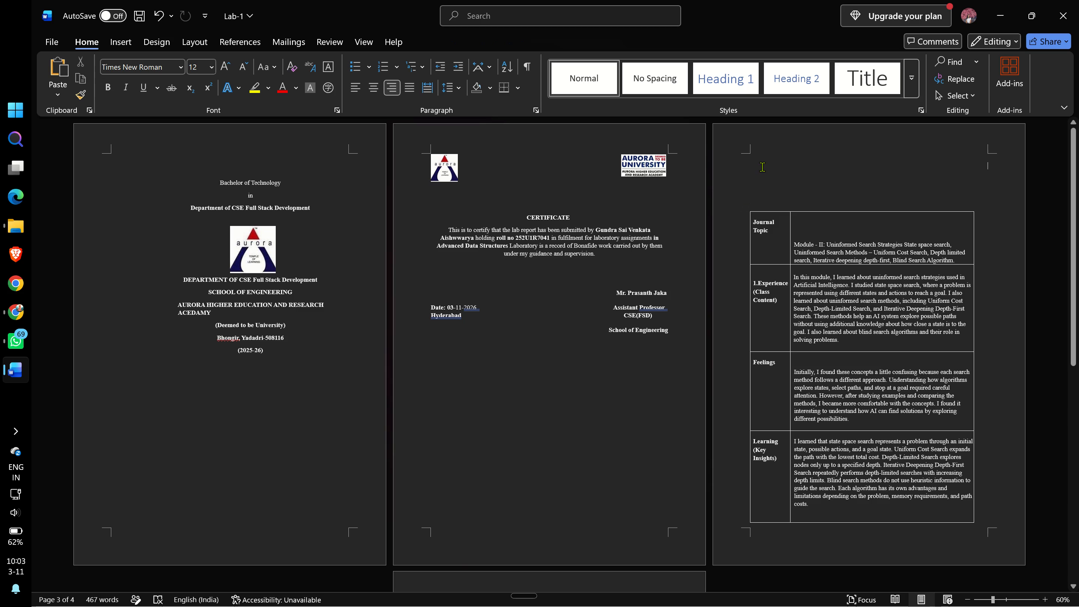
{"action": "key", "text": "ctrl+v"}
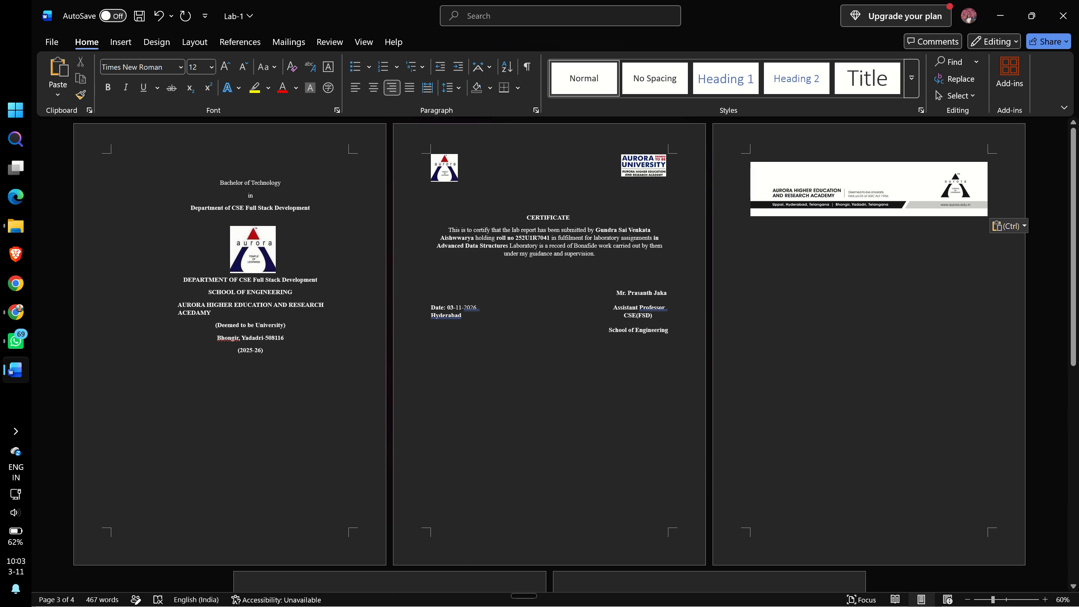
{"action": "left_click_drag", "start_coordinate": [815, 176], "coordinate": [807, 155]}
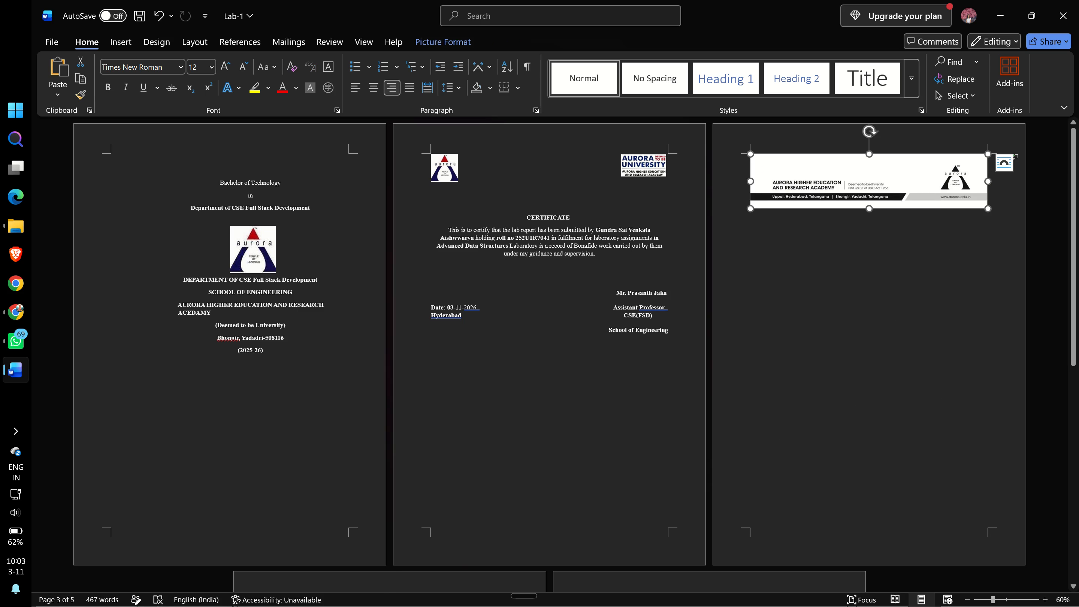
Reduce the height of the Aurora banner on page 3 slightly from its bottom edge.
{"action": "left_click_drag", "start_coordinate": [871, 210], "coordinate": [871, 206]}
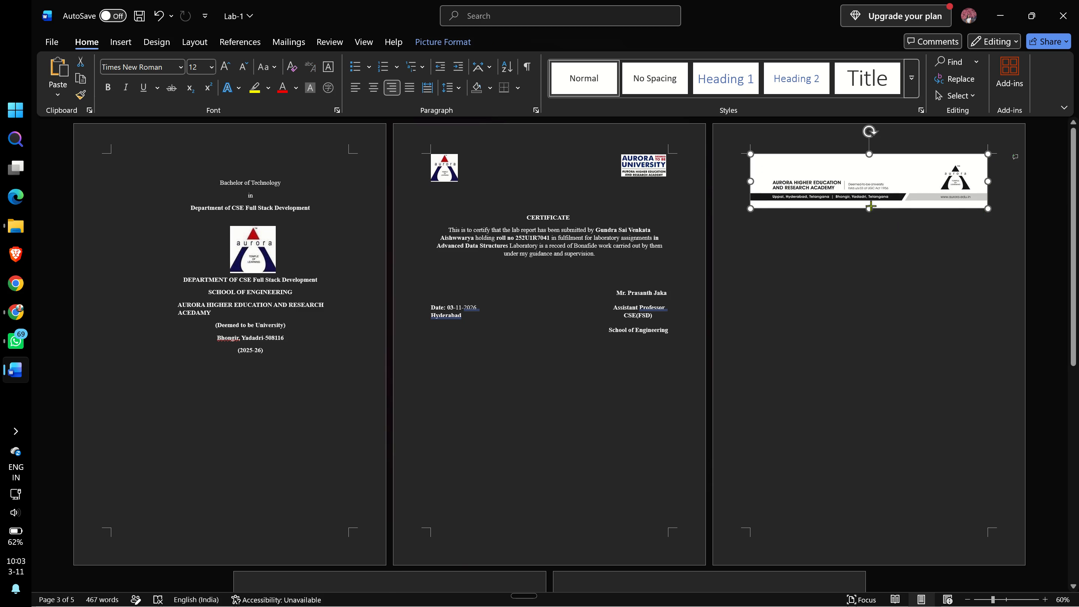
{"action": "left_click_drag", "start_coordinate": [871, 206], "coordinate": [871, 204]}
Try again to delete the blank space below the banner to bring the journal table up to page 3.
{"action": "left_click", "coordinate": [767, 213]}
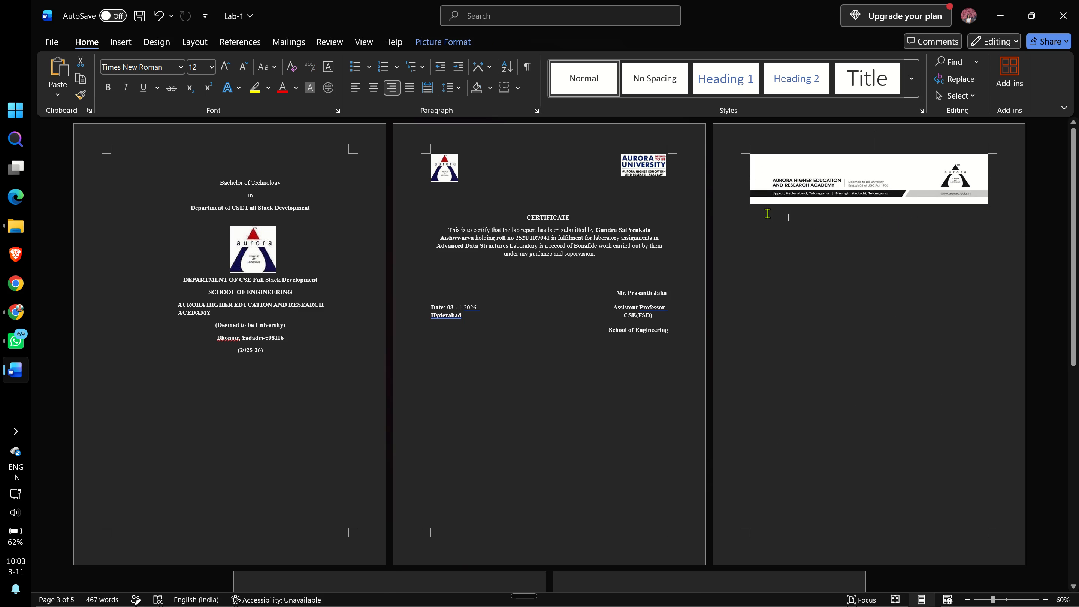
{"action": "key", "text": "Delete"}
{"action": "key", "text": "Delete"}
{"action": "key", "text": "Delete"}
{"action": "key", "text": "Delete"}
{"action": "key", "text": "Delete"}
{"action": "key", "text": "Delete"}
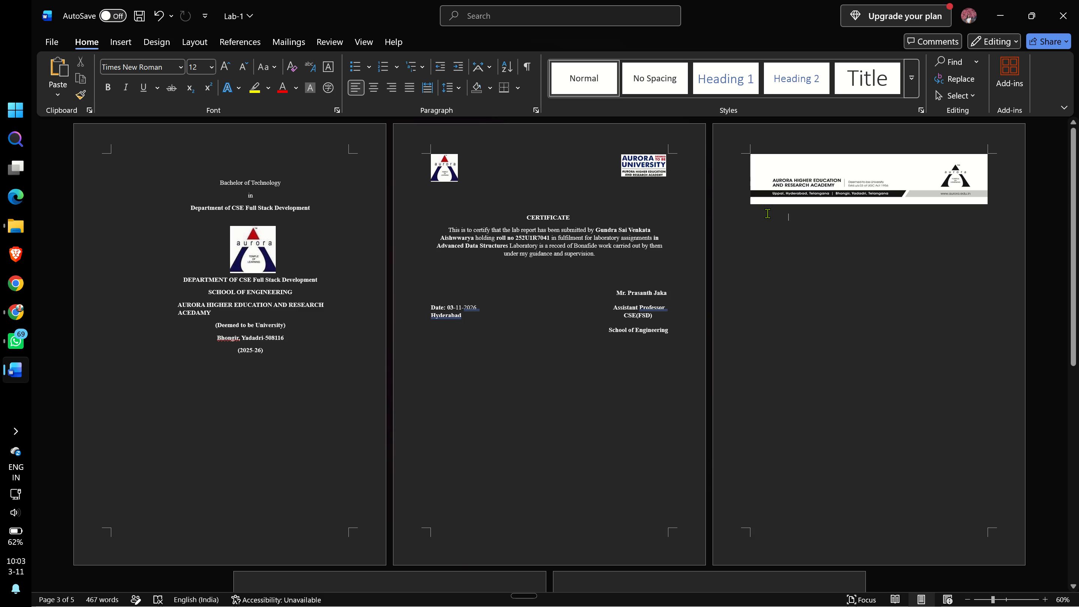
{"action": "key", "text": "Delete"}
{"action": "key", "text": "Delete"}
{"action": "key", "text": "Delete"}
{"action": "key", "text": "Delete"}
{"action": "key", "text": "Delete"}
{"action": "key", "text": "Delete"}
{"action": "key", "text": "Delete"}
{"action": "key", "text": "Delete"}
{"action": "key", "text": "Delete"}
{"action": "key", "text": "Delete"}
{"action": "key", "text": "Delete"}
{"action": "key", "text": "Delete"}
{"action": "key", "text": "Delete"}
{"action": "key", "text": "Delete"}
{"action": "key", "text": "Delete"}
Reposition the journal table from page 4 so it starts directly below the banner on page 3.
{"action": "scroll", "coordinate": [760, 275], "scroll_direction": "down", "scroll_amount": 2}
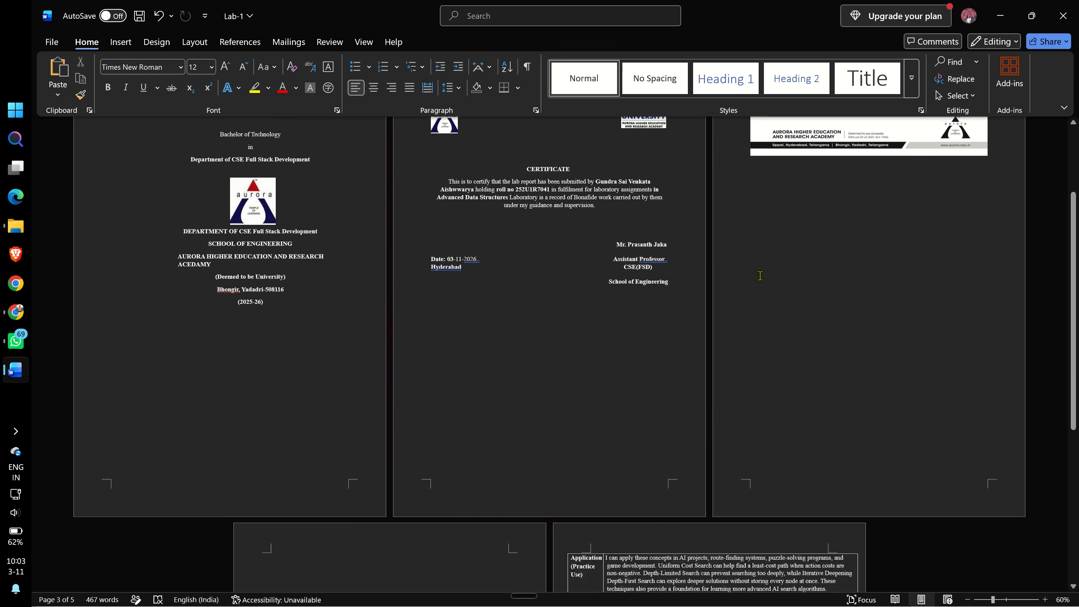
{"action": "scroll", "coordinate": [760, 275], "scroll_direction": "down", "scroll_amount": 4}
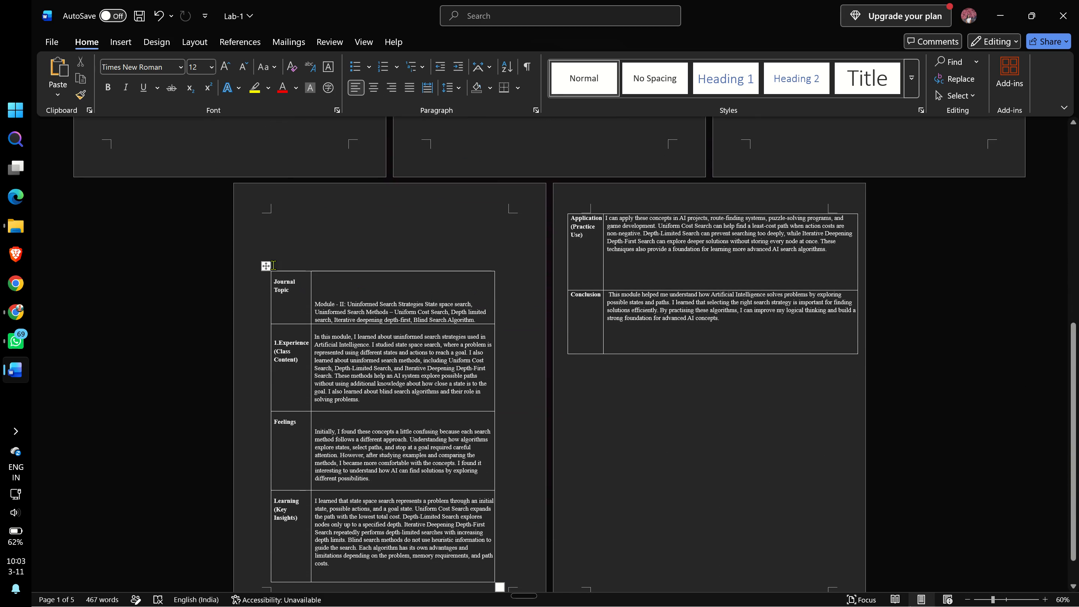
{"action": "left_click_drag", "start_coordinate": [264, 268], "coordinate": [279, 283]}
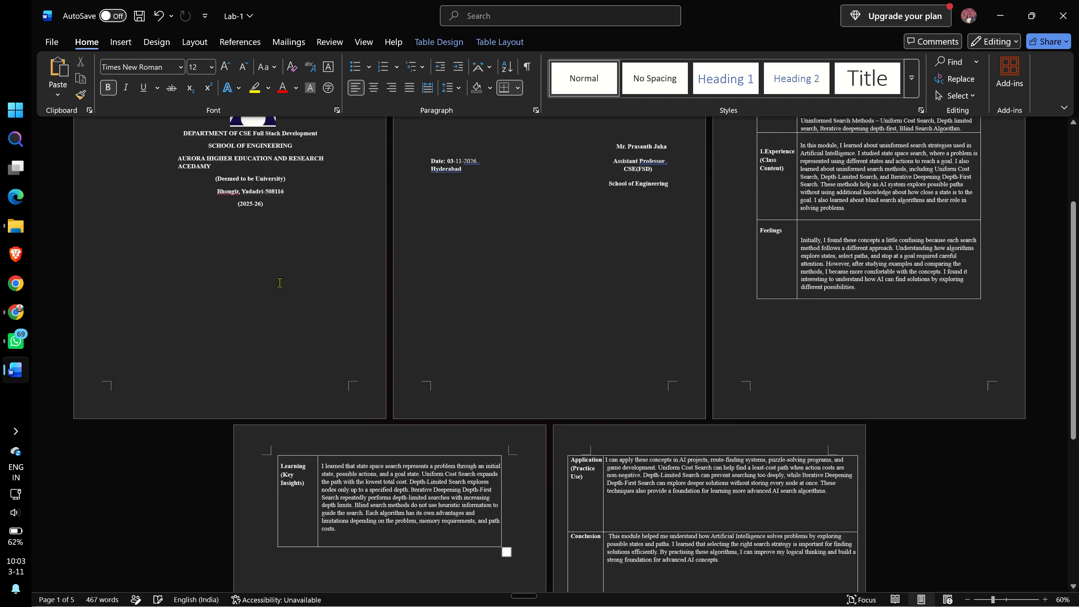
{"action": "scroll", "coordinate": [635, 360], "scroll_direction": "up", "scroll_amount": 3}
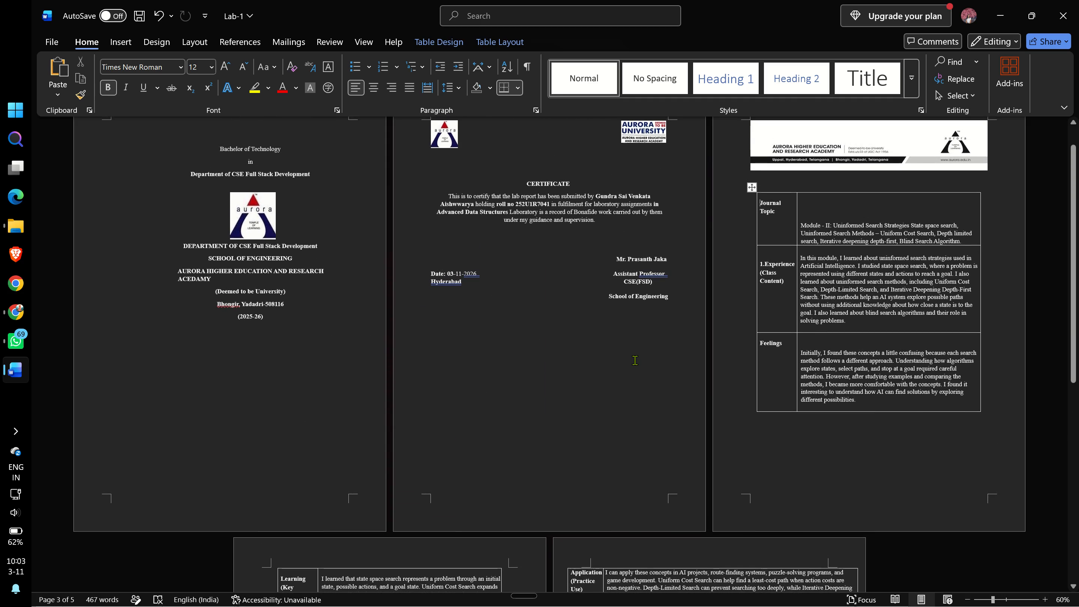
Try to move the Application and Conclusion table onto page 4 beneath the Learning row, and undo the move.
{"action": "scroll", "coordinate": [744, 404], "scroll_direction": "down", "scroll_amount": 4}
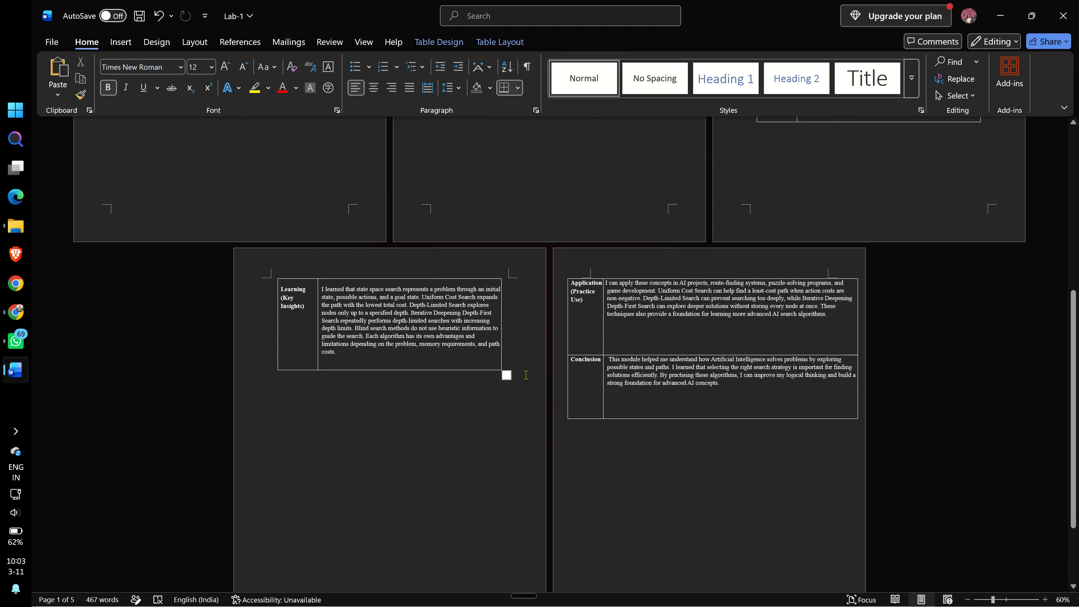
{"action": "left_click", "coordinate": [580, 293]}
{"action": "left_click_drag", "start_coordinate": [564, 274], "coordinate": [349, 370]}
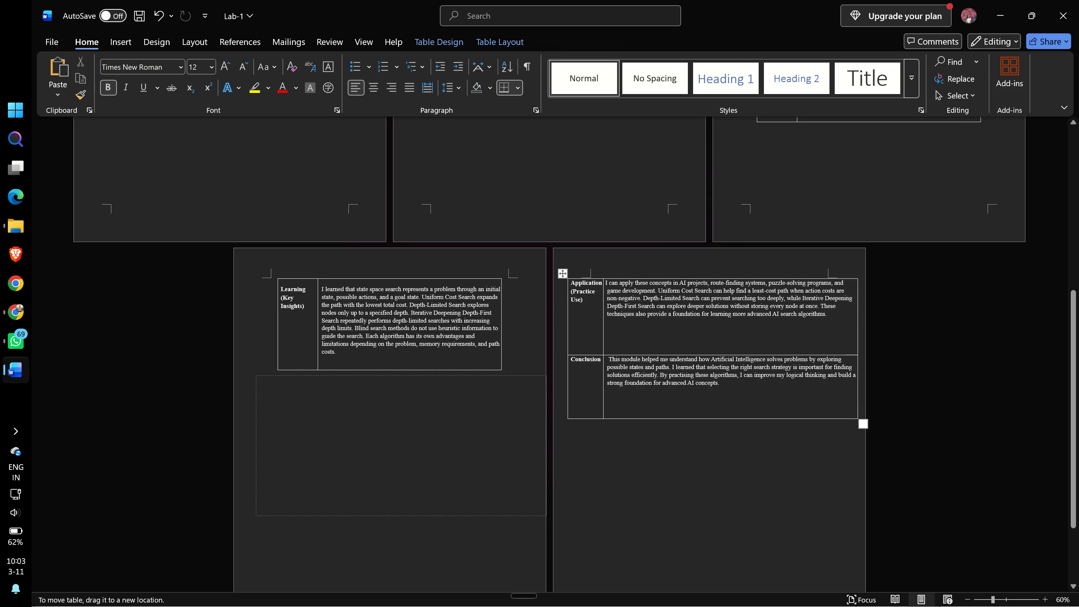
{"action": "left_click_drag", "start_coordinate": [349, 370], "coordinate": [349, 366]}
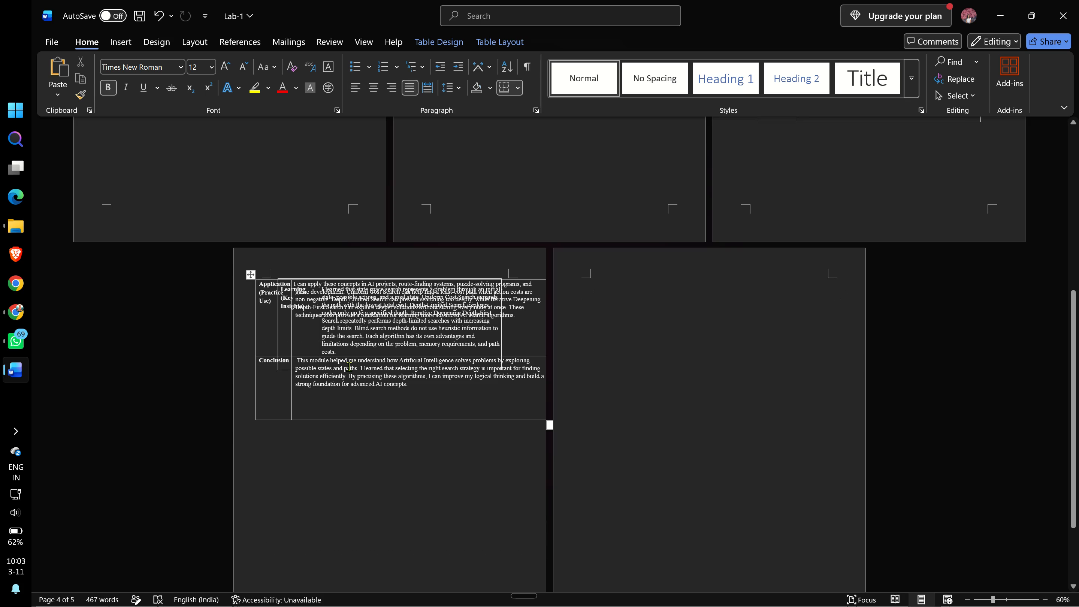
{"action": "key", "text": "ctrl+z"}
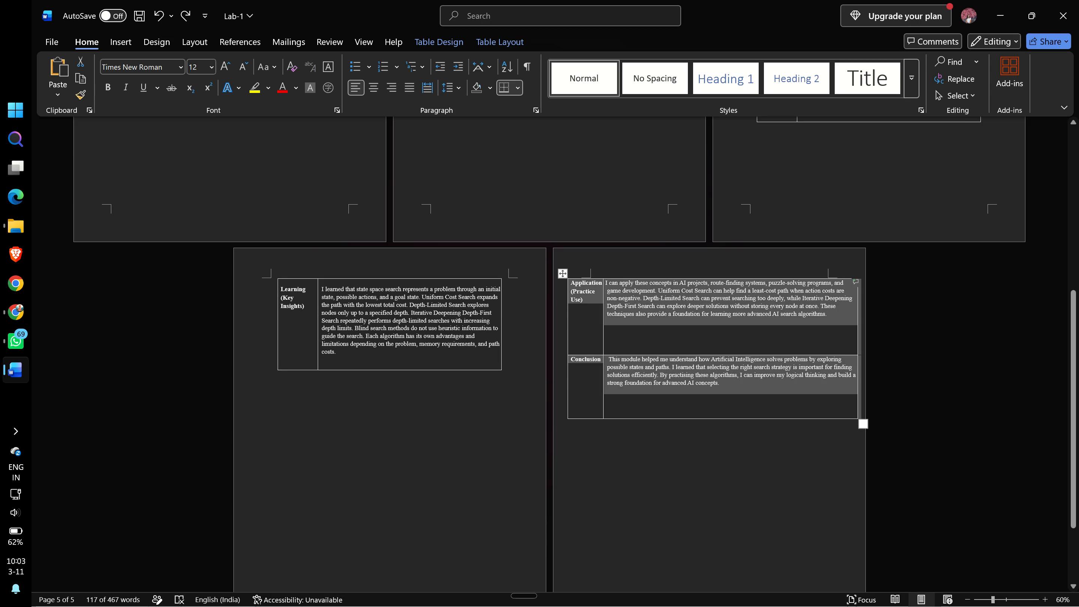
Move the Application and Conclusion table from page 5 to directly beneath the Learning (Key Insights) row on page 4.
{"action": "left_click", "coordinate": [566, 269]}
{"action": "left_click_drag", "start_coordinate": [563, 275], "coordinate": [338, 456]}
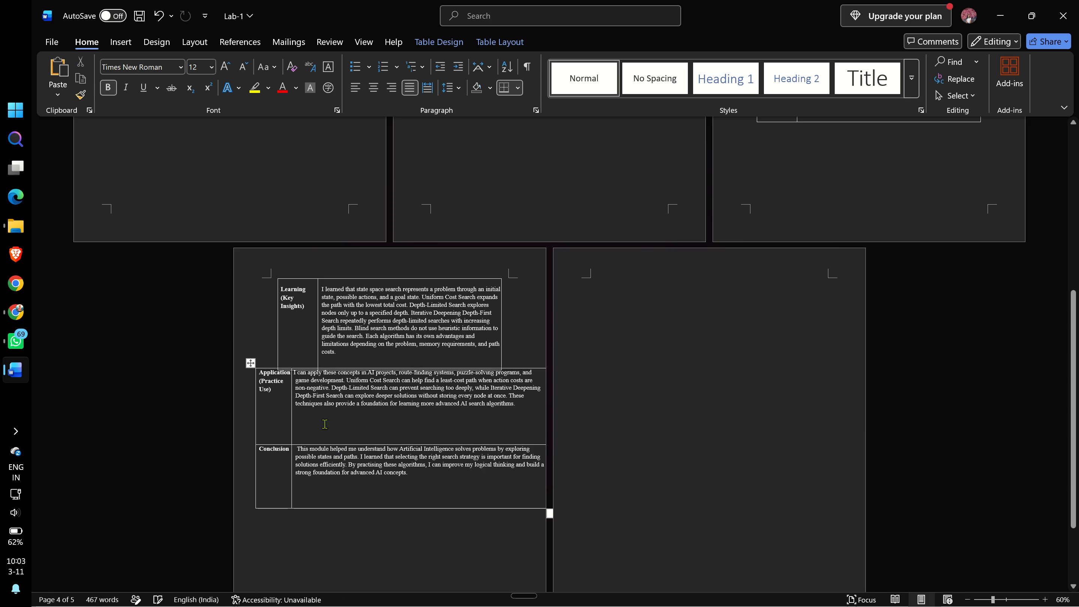
Resize the Application and Conclusion table on page 4 so both side edges line up with the Learning table above it.
{"action": "left_click_drag", "start_coordinate": [550, 513], "coordinate": [533, 512]}
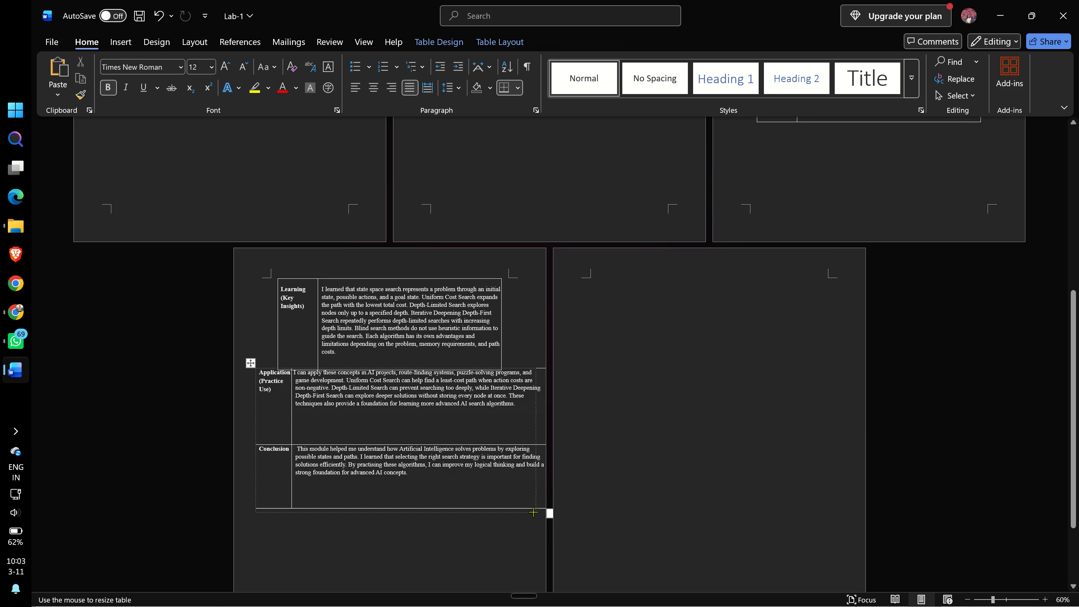
{"action": "left_click_drag", "start_coordinate": [533, 512], "coordinate": [517, 507]}
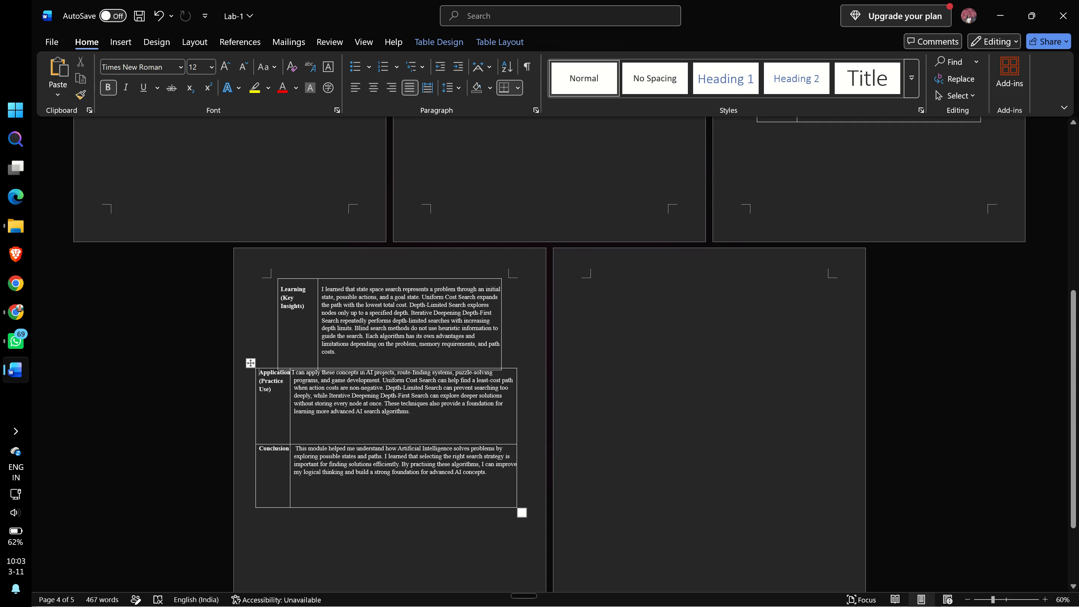
{"action": "left_click_drag", "start_coordinate": [256, 412], "coordinate": [262, 412]}
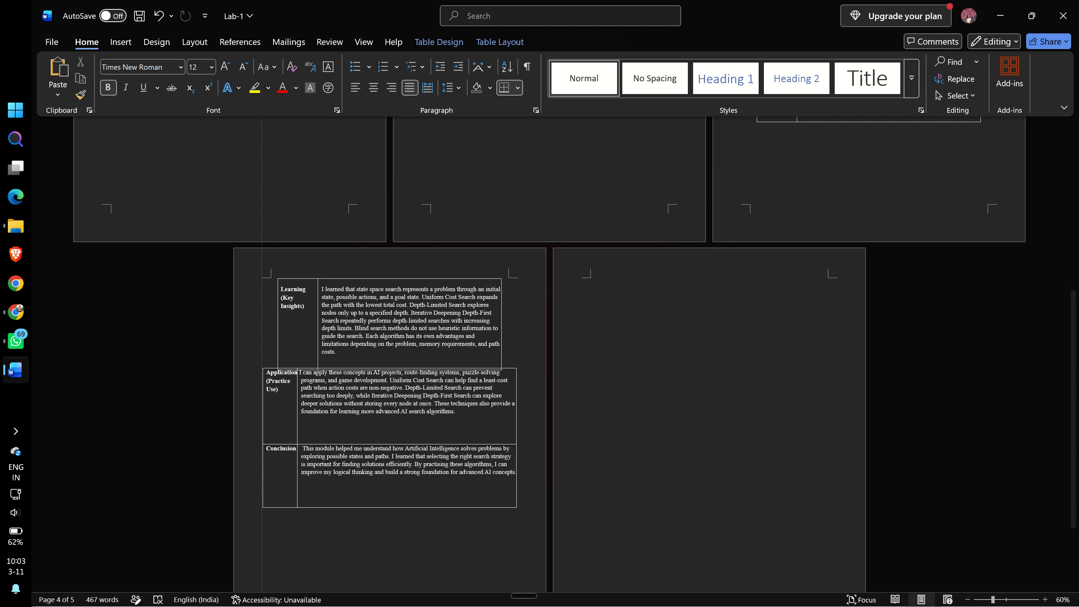
{"action": "left_click_drag", "start_coordinate": [262, 412], "coordinate": [276, 411]}
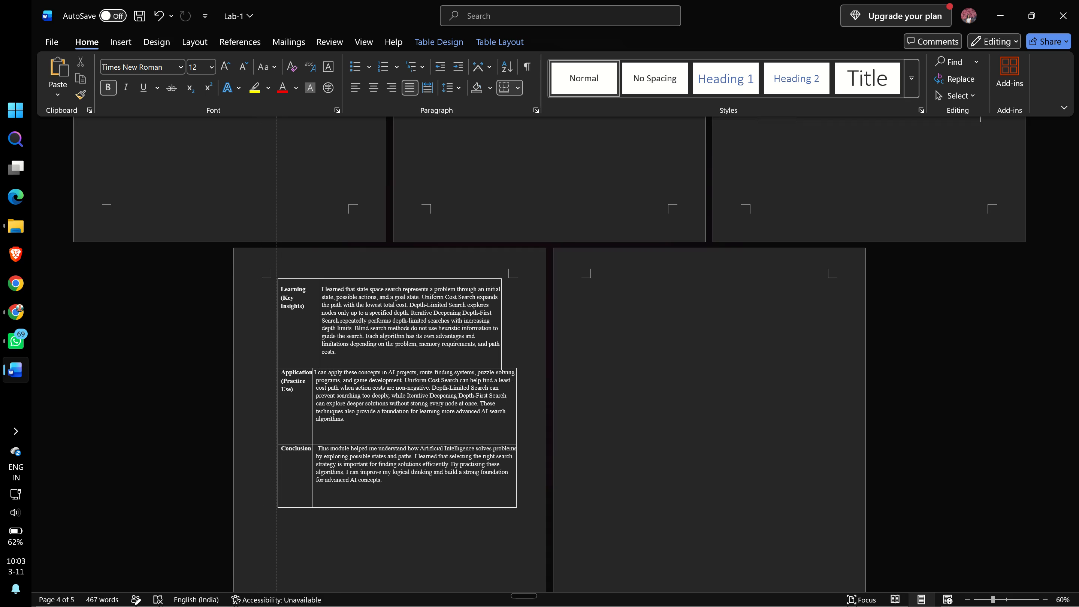
{"action": "left_click_drag", "start_coordinate": [276, 411], "coordinate": [265, 412]}
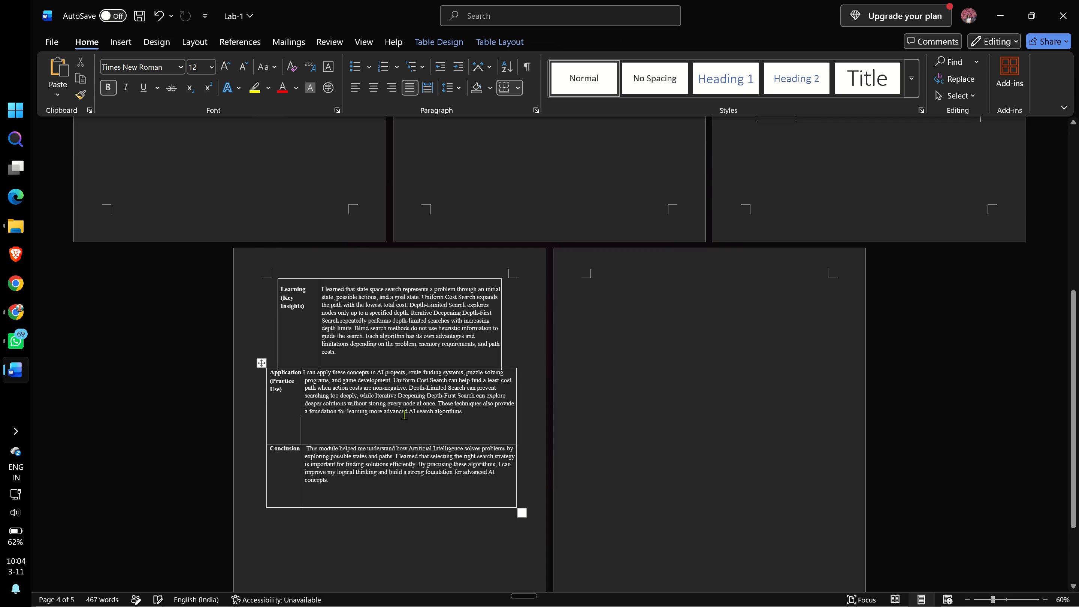
{"action": "left_click_drag", "start_coordinate": [516, 418], "coordinate": [500, 419]}
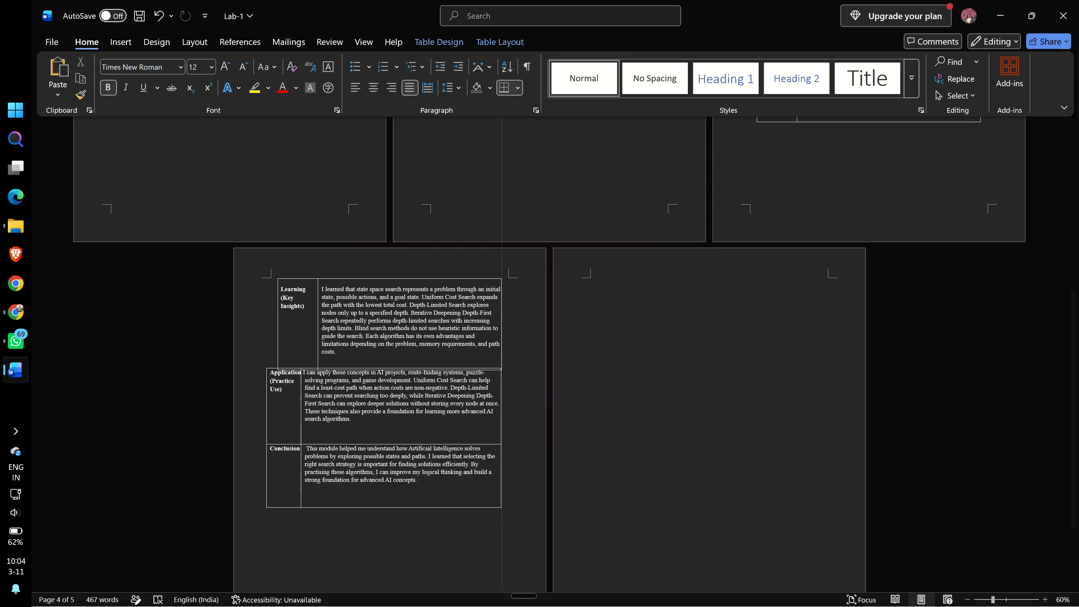
{"action": "left_click_drag", "start_coordinate": [500, 419], "coordinate": [502, 422]}
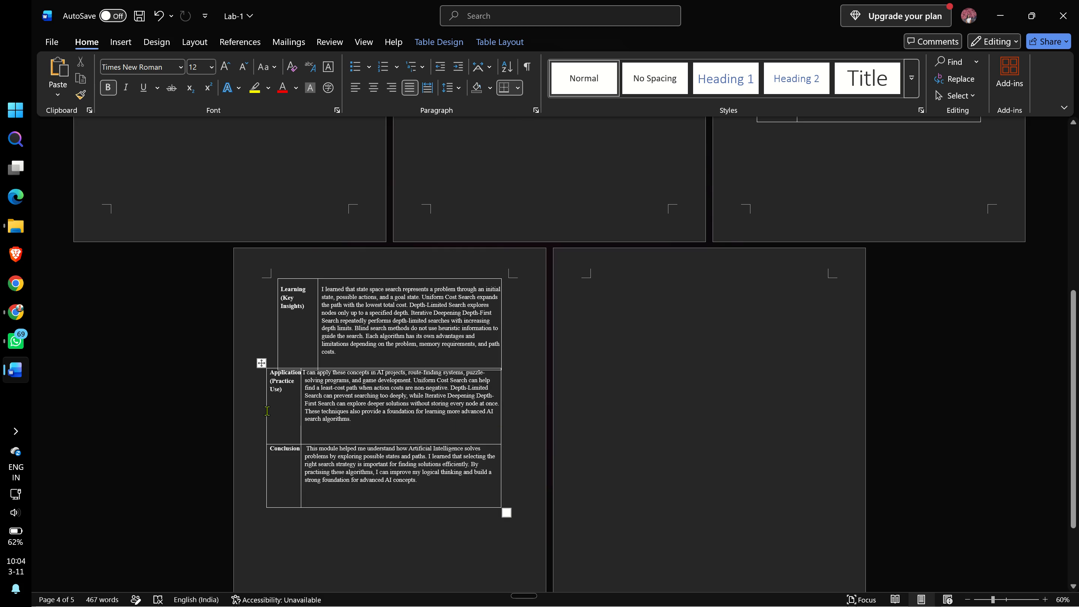
{"action": "left_click_drag", "start_coordinate": [266, 411], "coordinate": [267, 411]}
{"action": "left_click_drag", "start_coordinate": [267, 411], "coordinate": [278, 408]}
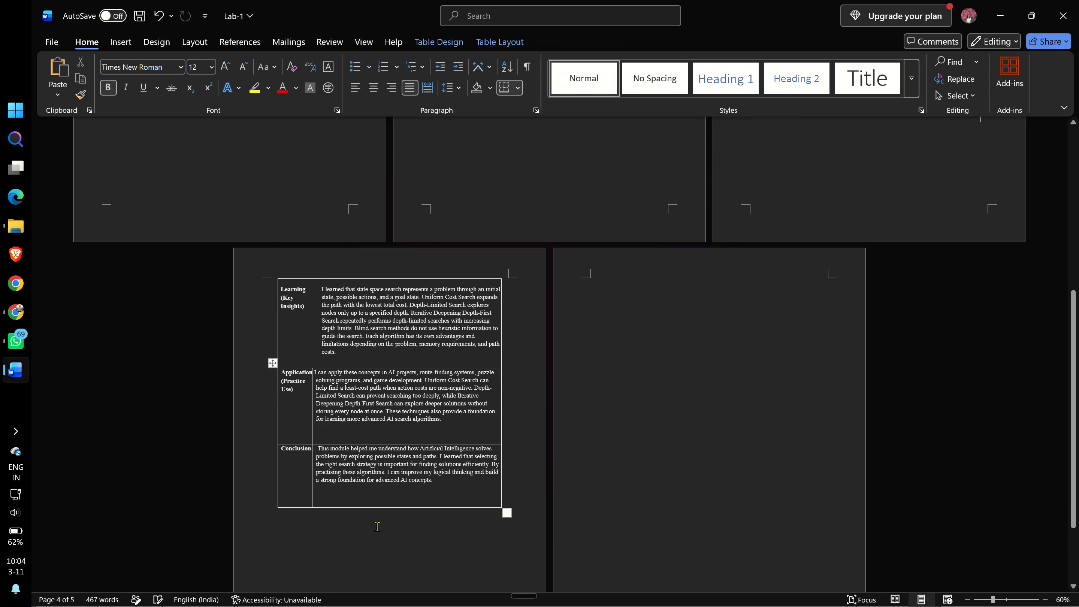
{"action": "left_click", "coordinate": [419, 557]}
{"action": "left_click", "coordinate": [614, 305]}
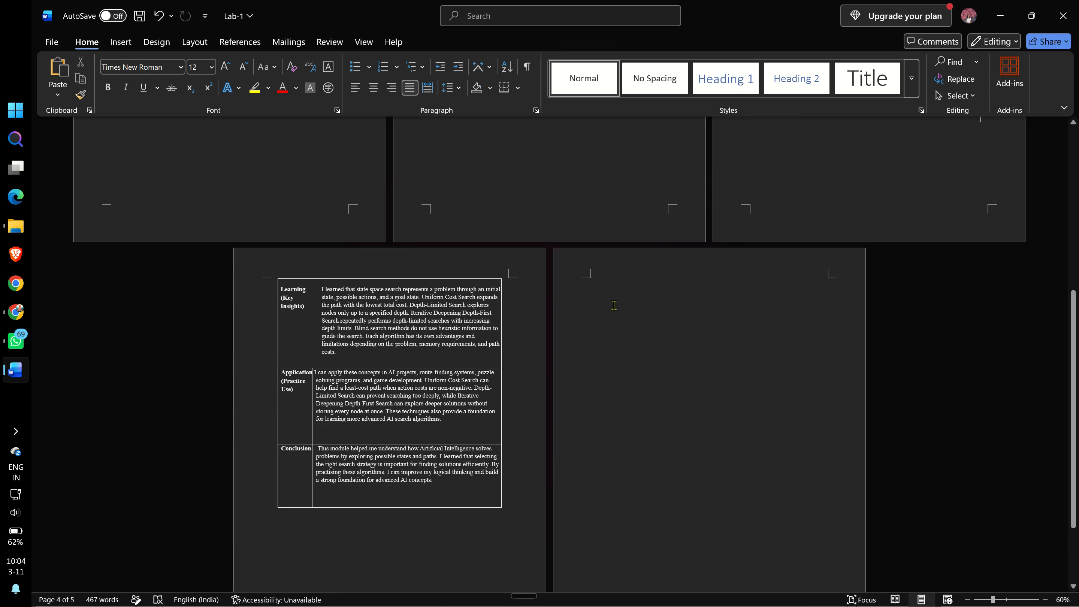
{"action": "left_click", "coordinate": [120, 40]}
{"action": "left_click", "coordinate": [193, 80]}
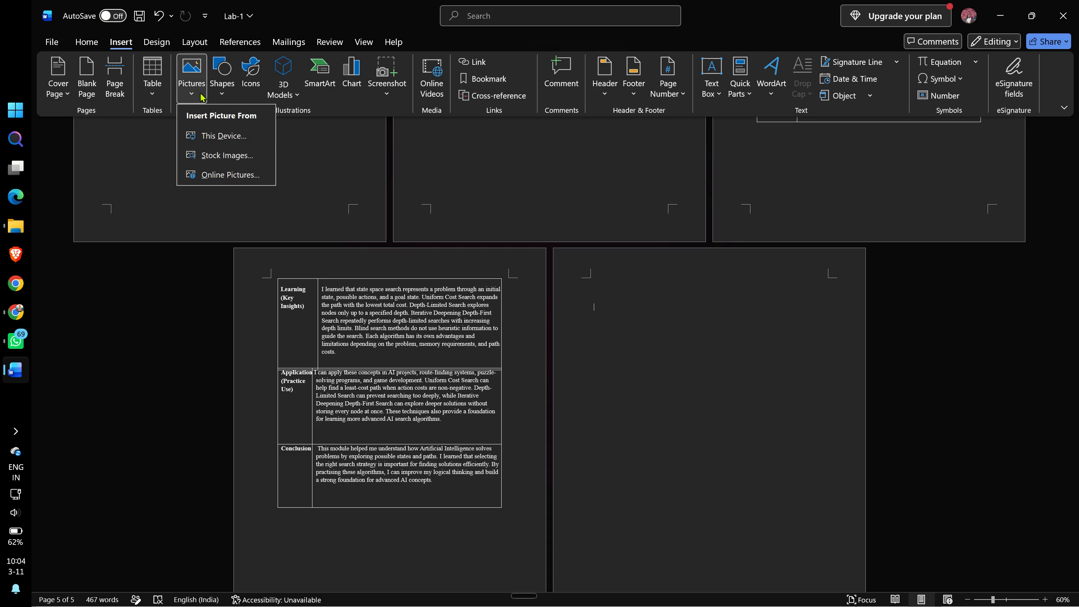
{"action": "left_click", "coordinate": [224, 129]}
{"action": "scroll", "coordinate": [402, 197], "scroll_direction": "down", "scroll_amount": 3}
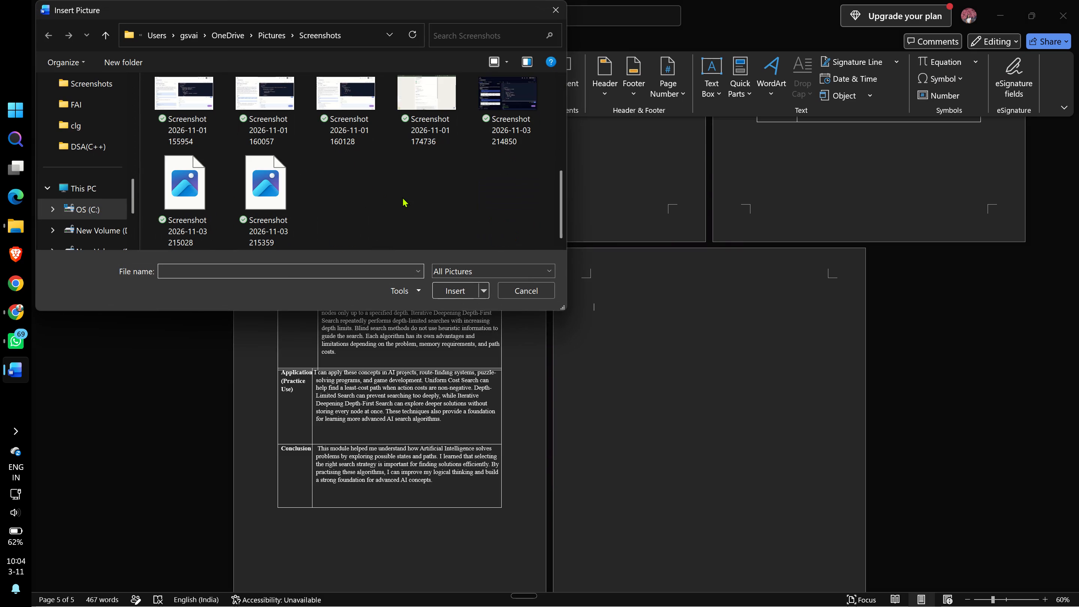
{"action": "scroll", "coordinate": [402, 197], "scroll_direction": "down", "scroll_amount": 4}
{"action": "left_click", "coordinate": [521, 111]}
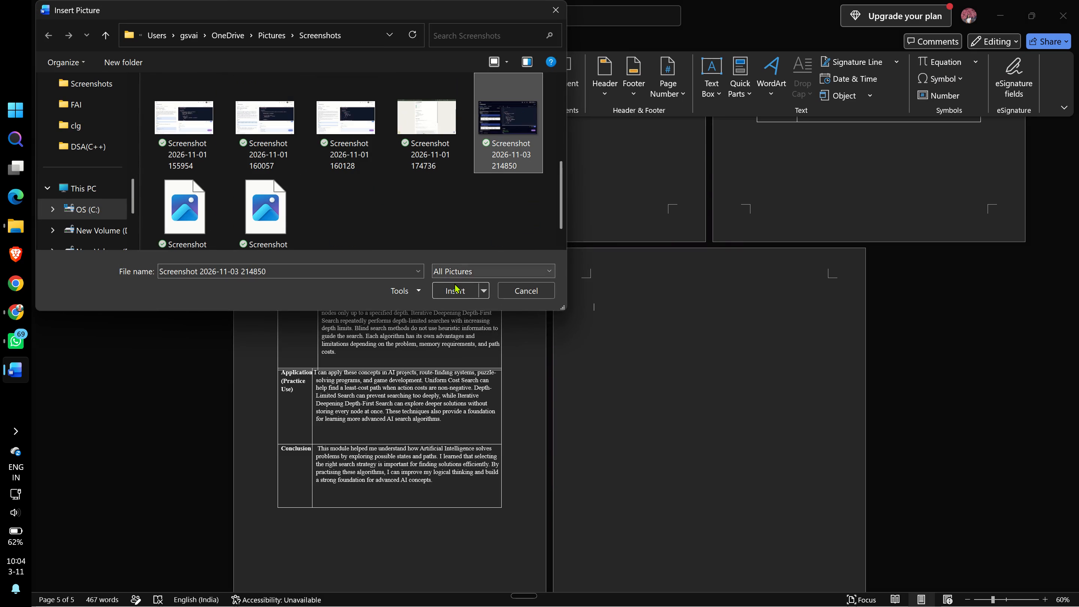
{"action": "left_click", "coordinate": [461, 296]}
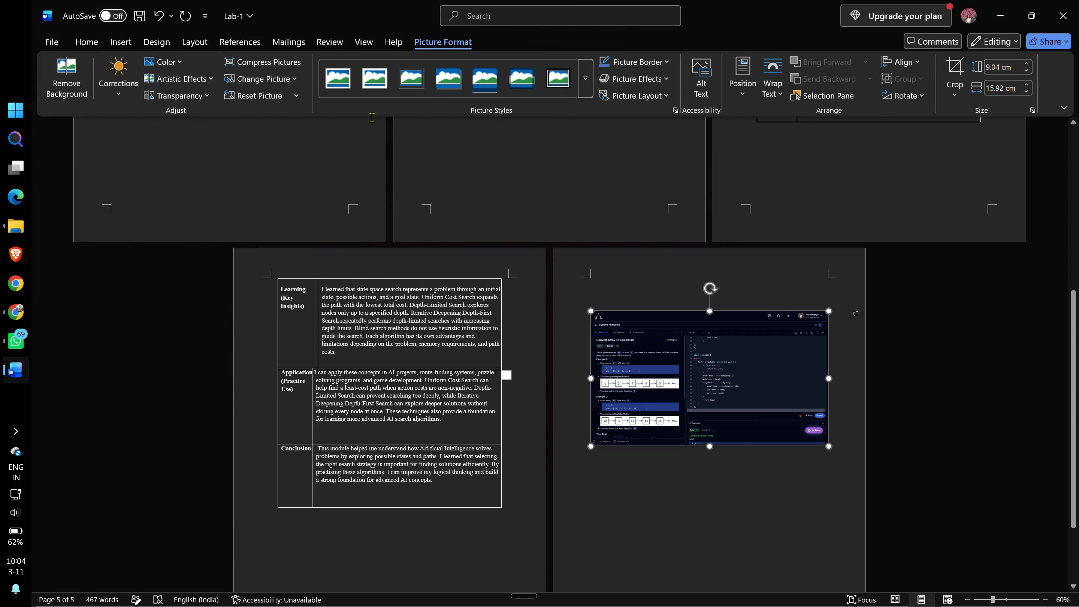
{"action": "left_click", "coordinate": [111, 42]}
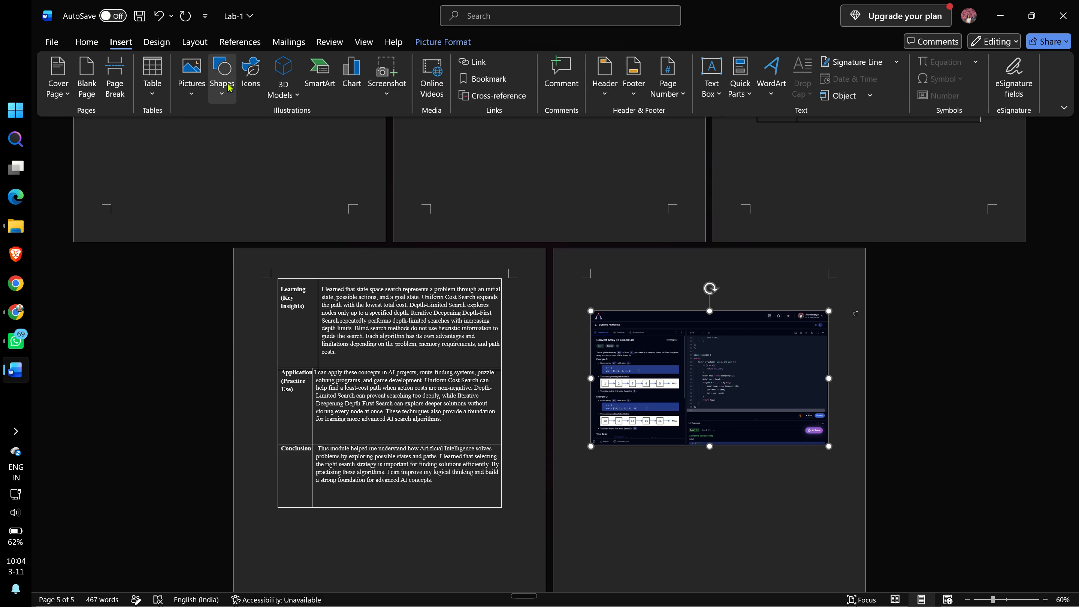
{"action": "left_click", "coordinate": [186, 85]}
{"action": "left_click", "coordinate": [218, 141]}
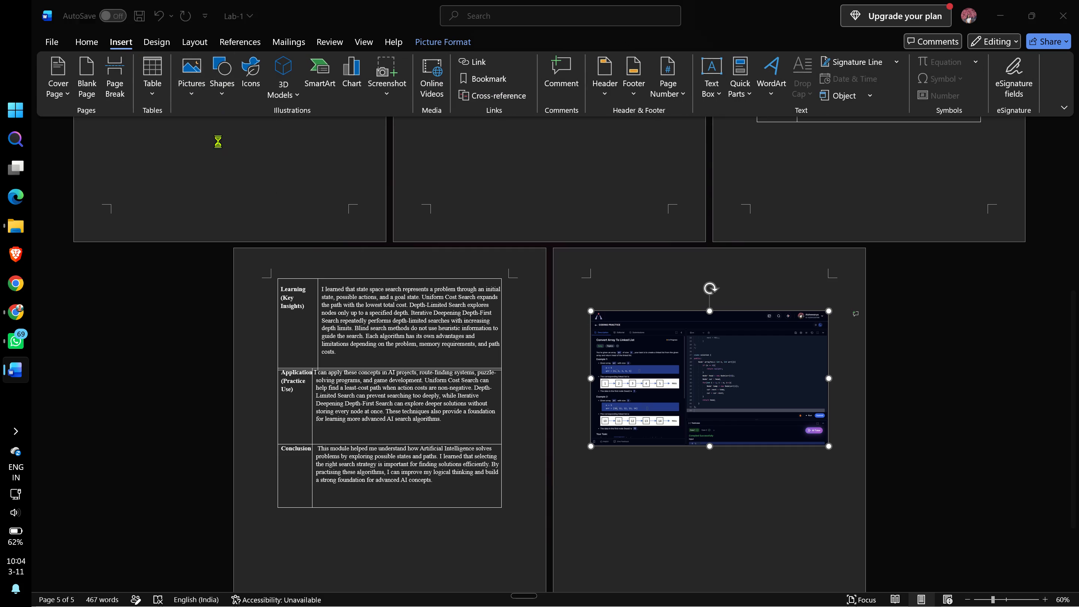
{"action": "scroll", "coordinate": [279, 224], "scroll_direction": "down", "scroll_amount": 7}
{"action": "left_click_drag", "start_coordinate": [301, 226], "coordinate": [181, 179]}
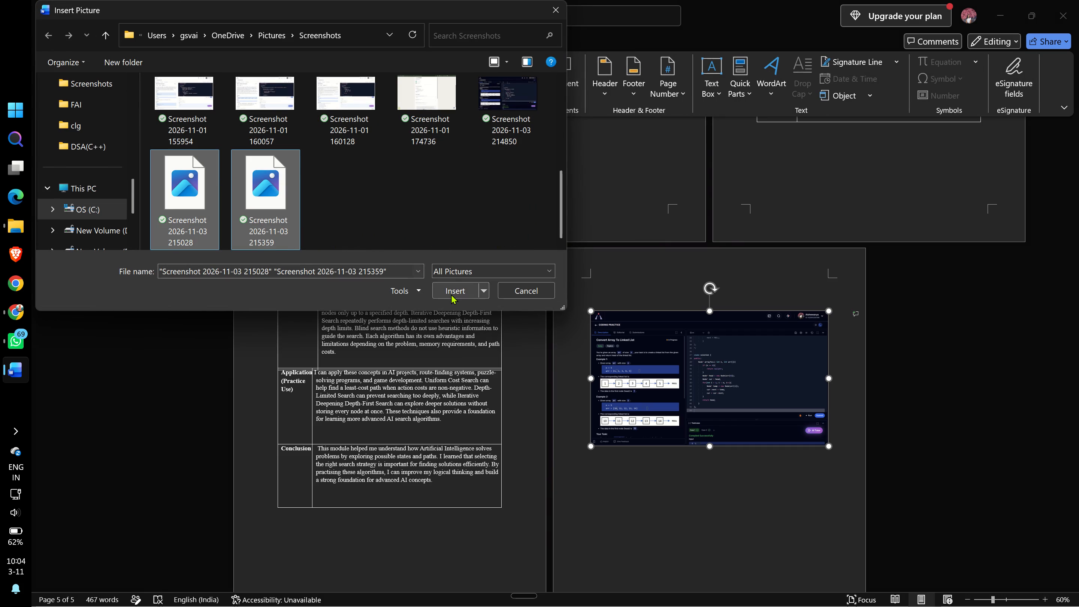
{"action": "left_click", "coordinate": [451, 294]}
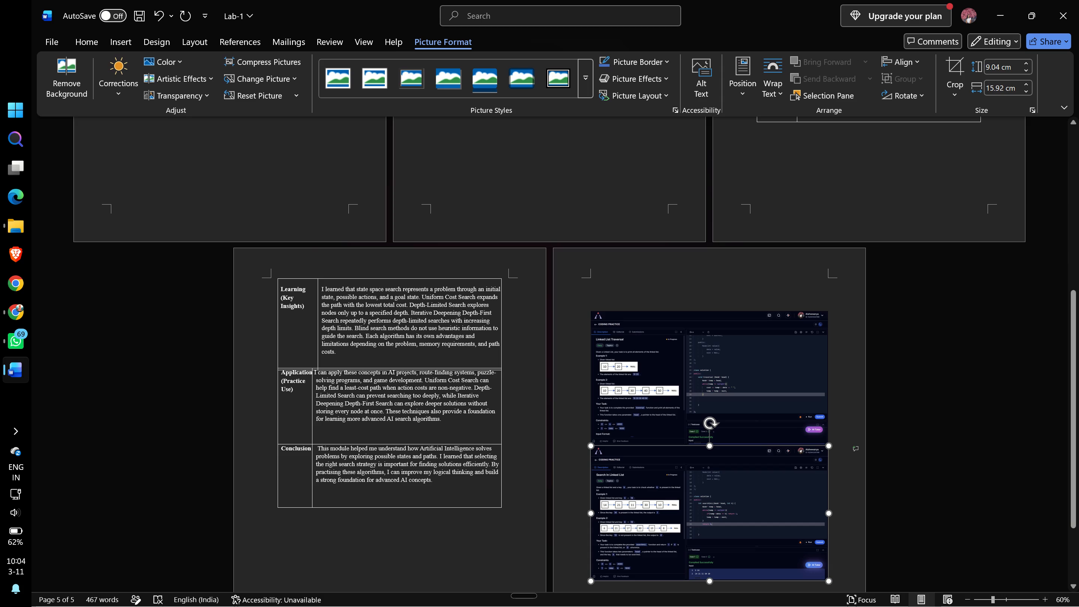
Open Proton VPN, disconnect from the server, and close its window to return to the Word report.
{"action": "type", "text": "vpn"}
{"action": "key", "text": "Return"}
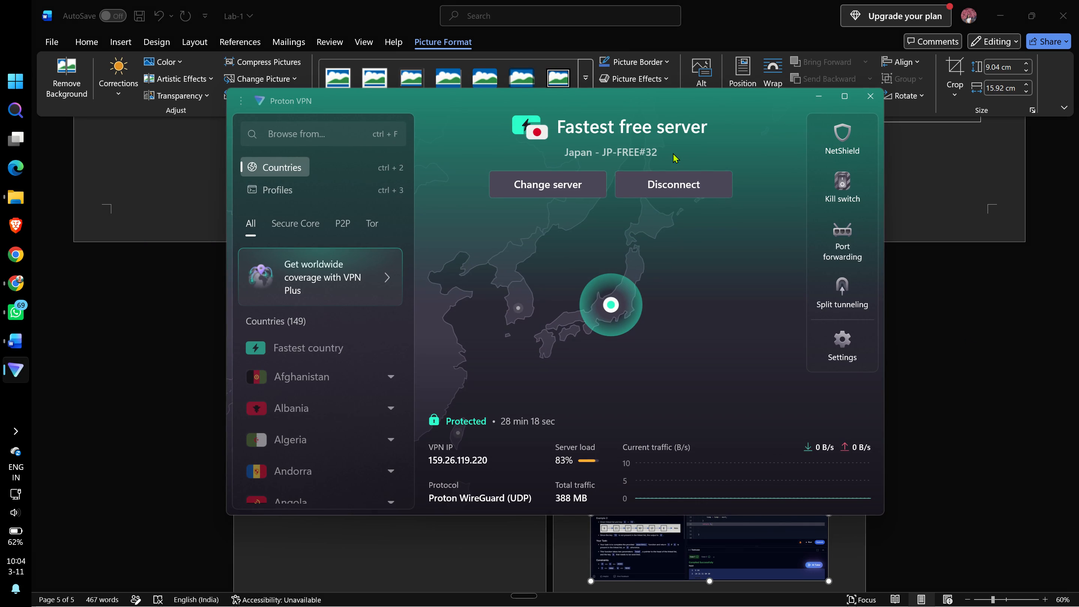
{"action": "left_click", "coordinate": [673, 183]}
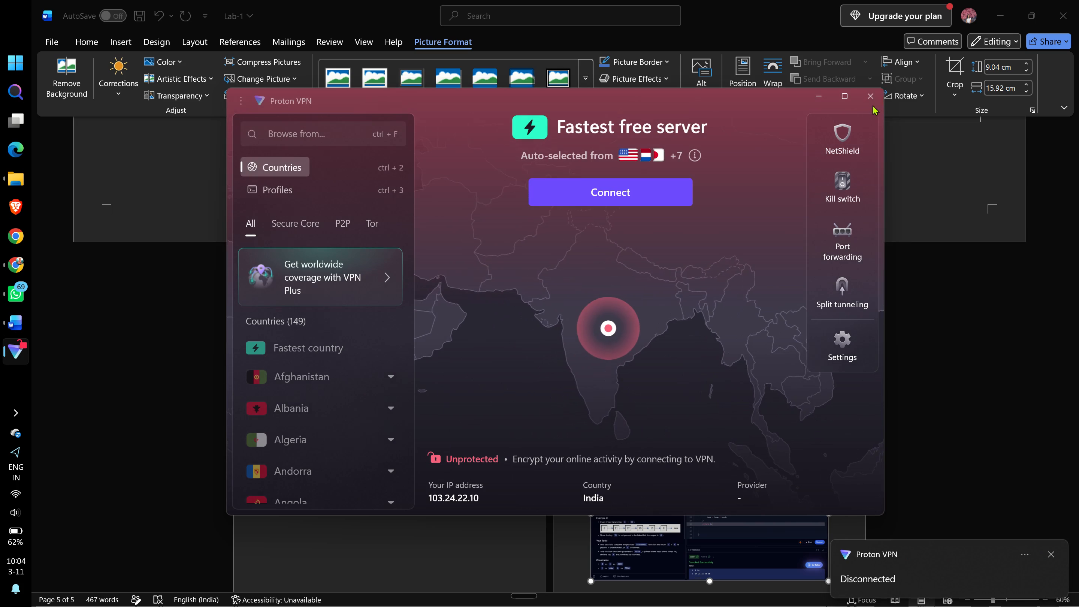
{"action": "left_click", "coordinate": [876, 99]}
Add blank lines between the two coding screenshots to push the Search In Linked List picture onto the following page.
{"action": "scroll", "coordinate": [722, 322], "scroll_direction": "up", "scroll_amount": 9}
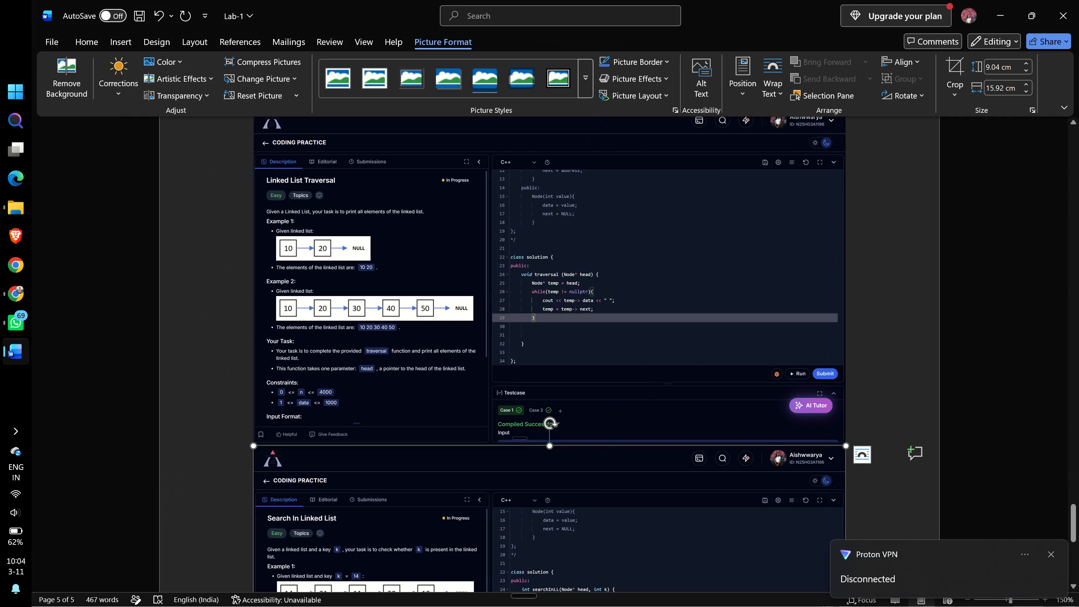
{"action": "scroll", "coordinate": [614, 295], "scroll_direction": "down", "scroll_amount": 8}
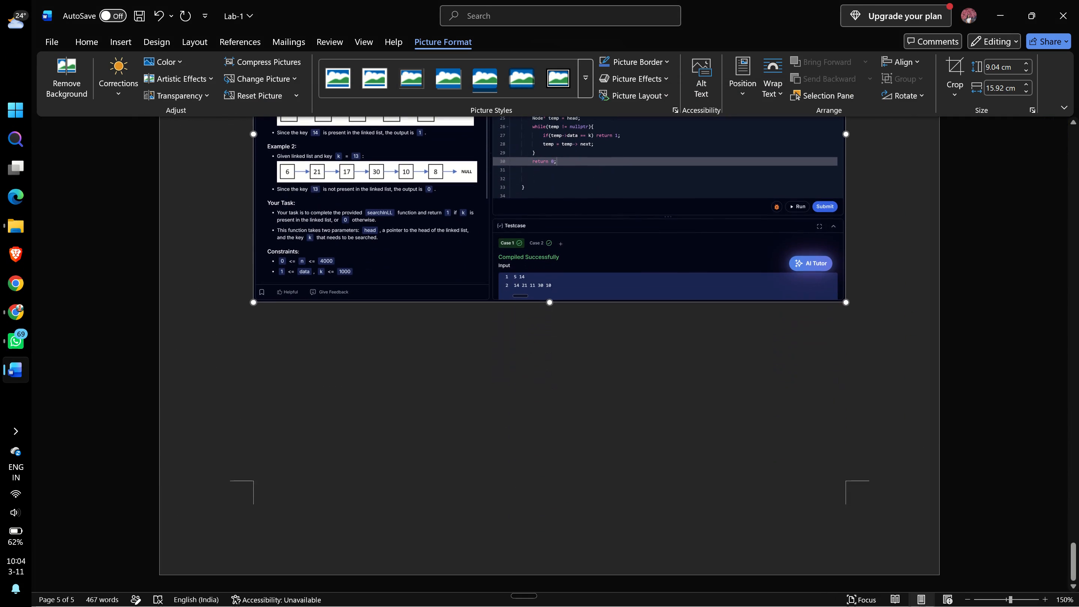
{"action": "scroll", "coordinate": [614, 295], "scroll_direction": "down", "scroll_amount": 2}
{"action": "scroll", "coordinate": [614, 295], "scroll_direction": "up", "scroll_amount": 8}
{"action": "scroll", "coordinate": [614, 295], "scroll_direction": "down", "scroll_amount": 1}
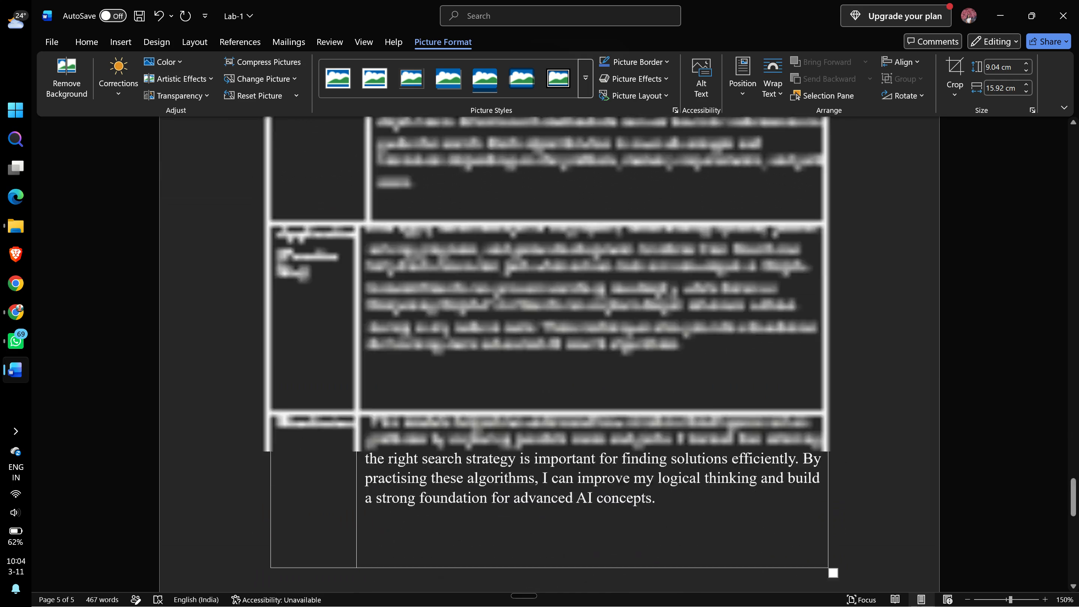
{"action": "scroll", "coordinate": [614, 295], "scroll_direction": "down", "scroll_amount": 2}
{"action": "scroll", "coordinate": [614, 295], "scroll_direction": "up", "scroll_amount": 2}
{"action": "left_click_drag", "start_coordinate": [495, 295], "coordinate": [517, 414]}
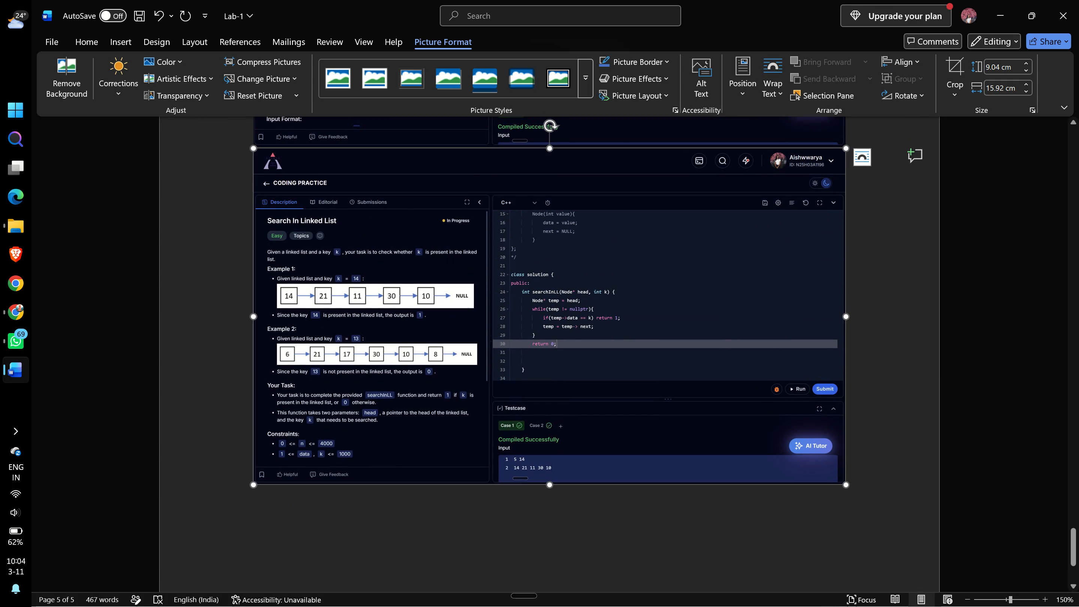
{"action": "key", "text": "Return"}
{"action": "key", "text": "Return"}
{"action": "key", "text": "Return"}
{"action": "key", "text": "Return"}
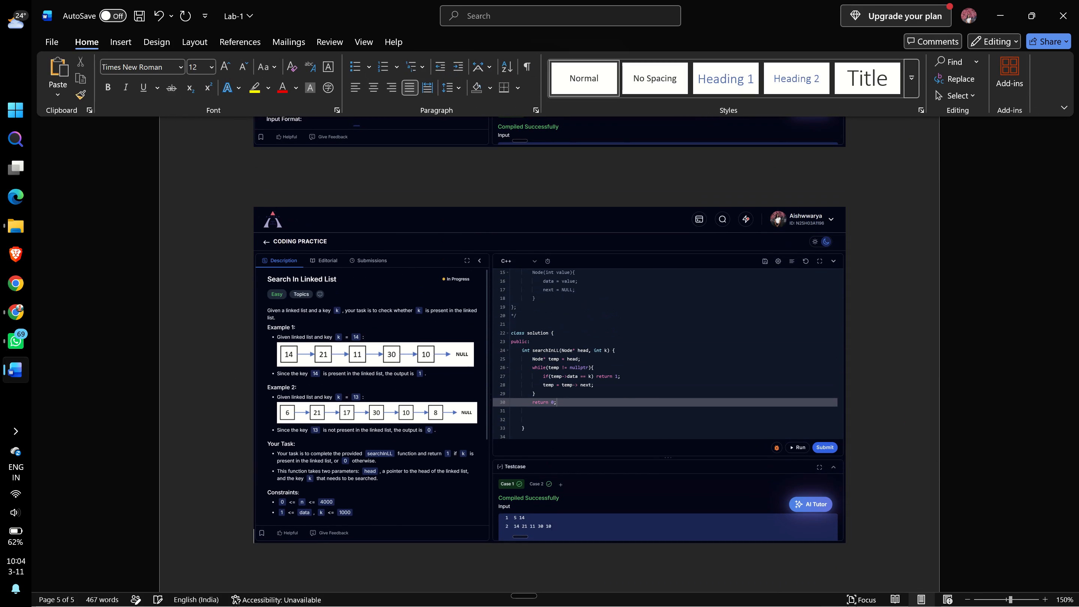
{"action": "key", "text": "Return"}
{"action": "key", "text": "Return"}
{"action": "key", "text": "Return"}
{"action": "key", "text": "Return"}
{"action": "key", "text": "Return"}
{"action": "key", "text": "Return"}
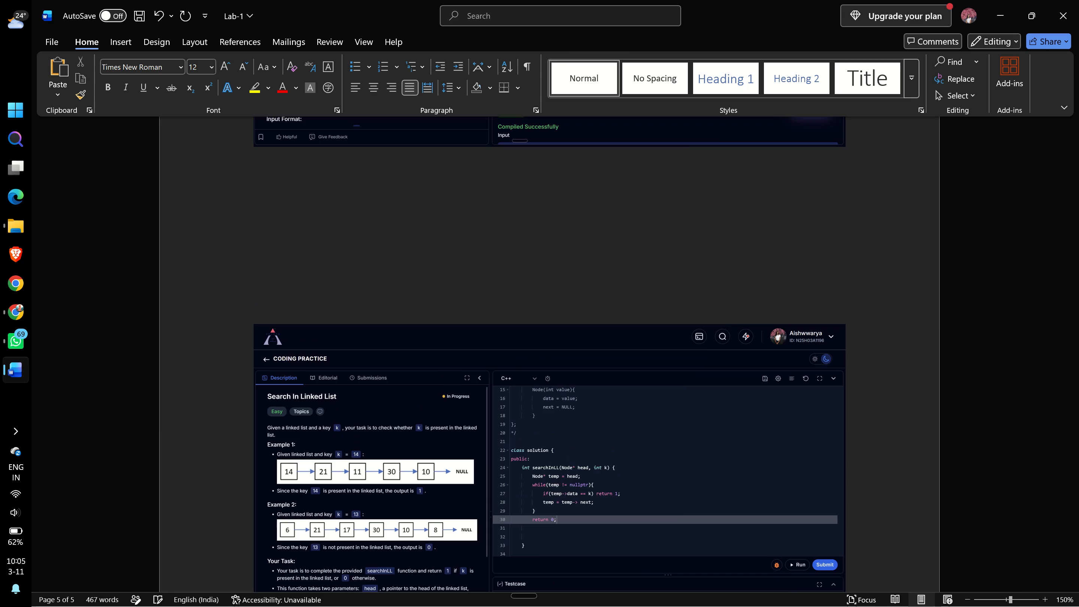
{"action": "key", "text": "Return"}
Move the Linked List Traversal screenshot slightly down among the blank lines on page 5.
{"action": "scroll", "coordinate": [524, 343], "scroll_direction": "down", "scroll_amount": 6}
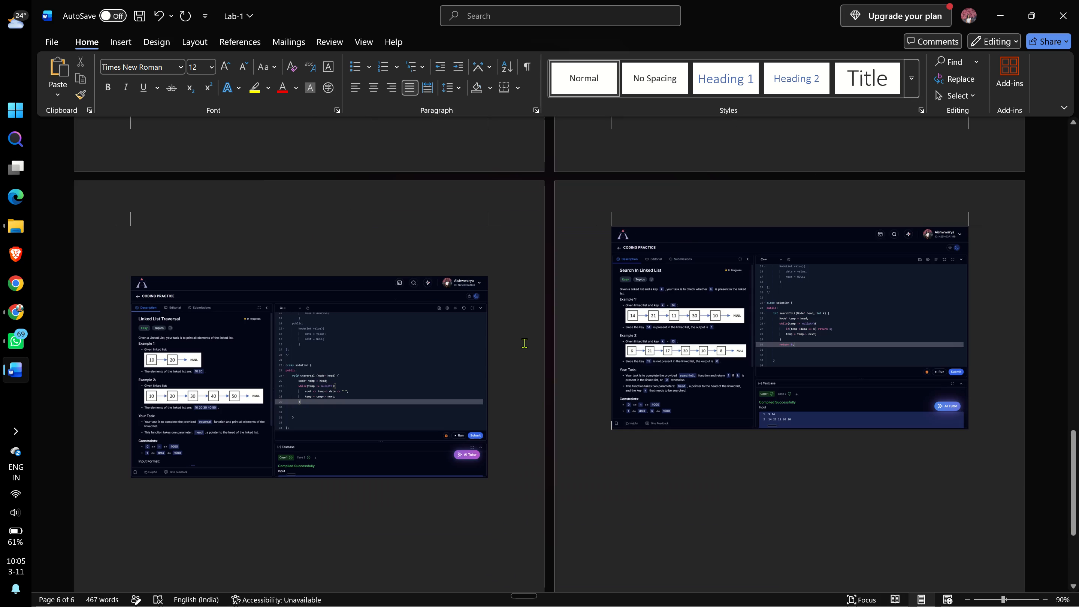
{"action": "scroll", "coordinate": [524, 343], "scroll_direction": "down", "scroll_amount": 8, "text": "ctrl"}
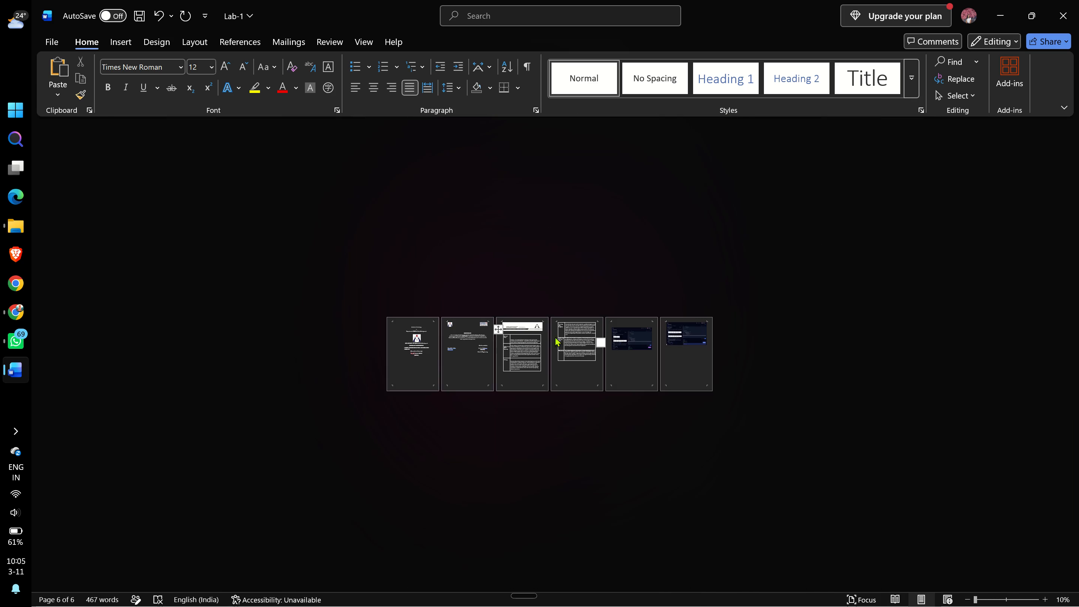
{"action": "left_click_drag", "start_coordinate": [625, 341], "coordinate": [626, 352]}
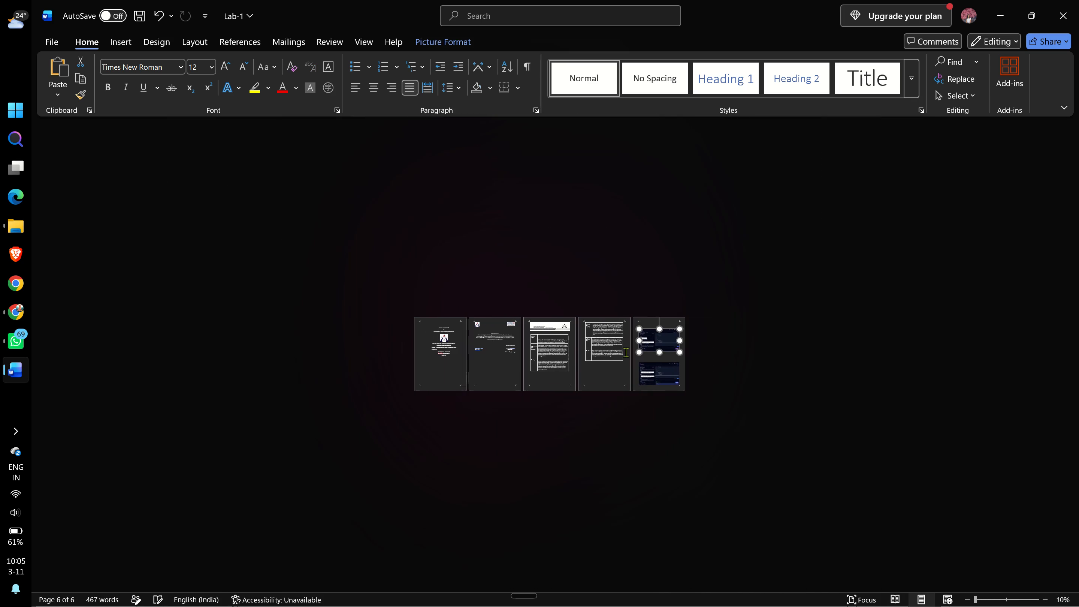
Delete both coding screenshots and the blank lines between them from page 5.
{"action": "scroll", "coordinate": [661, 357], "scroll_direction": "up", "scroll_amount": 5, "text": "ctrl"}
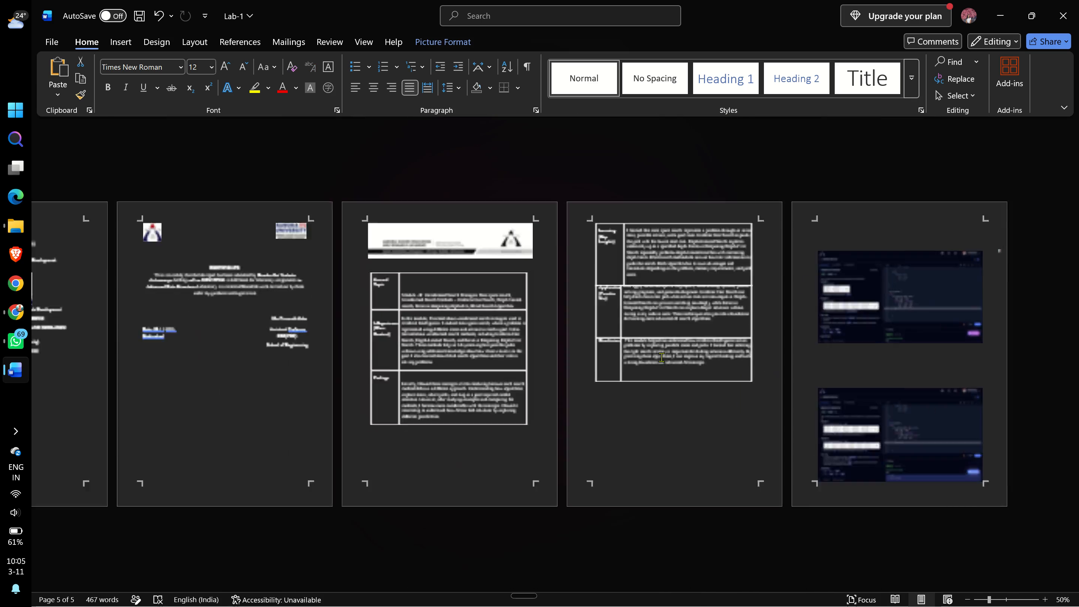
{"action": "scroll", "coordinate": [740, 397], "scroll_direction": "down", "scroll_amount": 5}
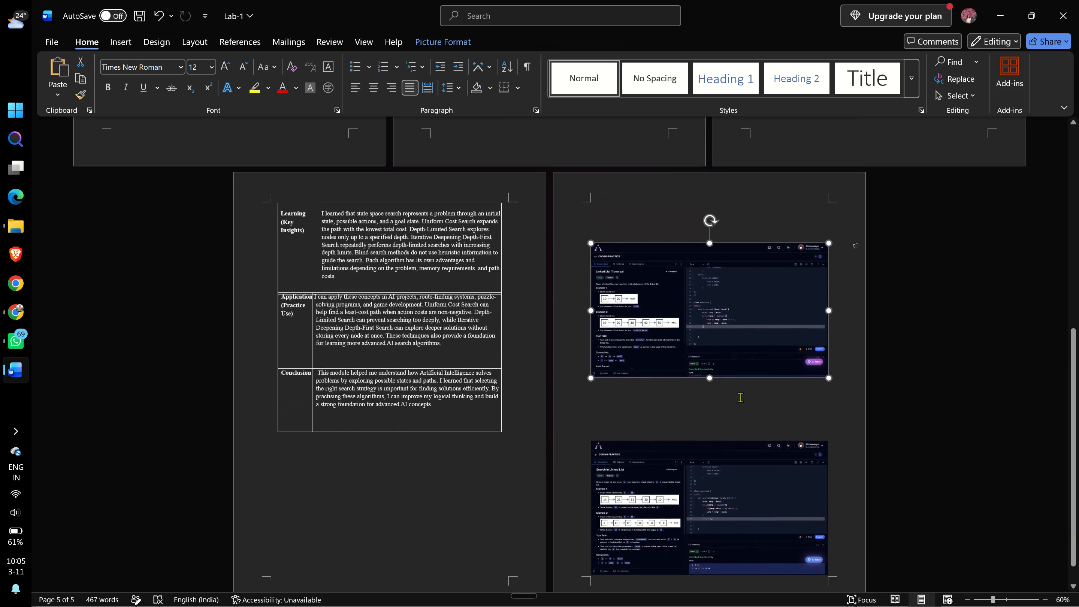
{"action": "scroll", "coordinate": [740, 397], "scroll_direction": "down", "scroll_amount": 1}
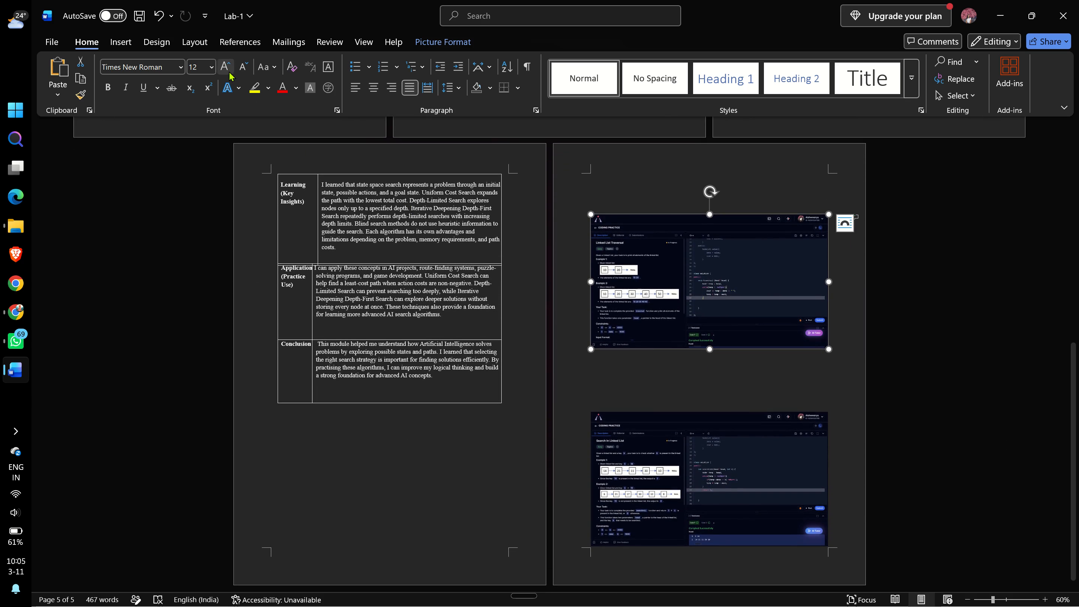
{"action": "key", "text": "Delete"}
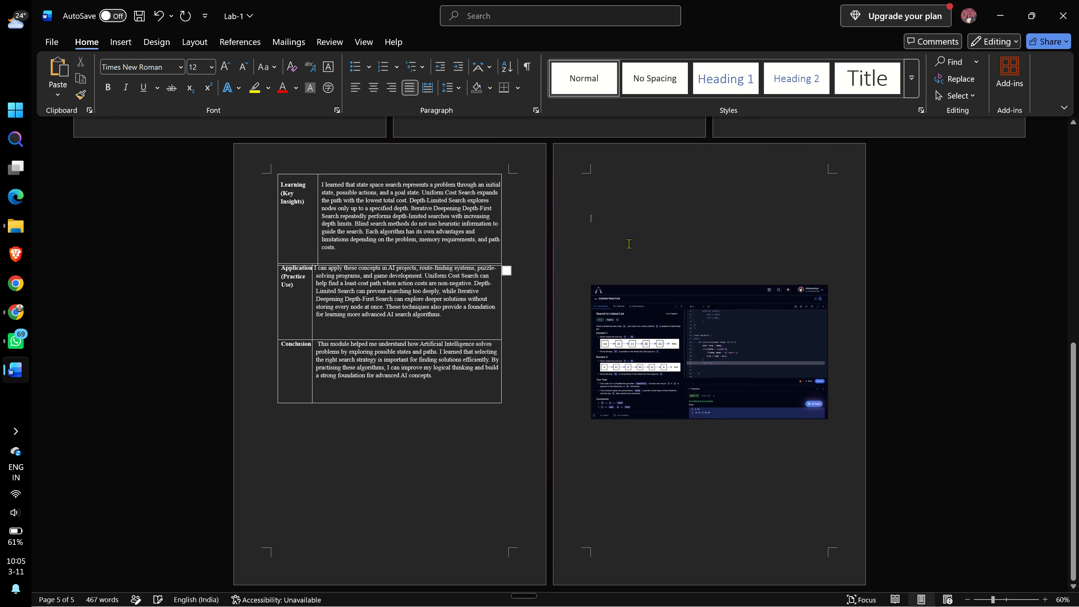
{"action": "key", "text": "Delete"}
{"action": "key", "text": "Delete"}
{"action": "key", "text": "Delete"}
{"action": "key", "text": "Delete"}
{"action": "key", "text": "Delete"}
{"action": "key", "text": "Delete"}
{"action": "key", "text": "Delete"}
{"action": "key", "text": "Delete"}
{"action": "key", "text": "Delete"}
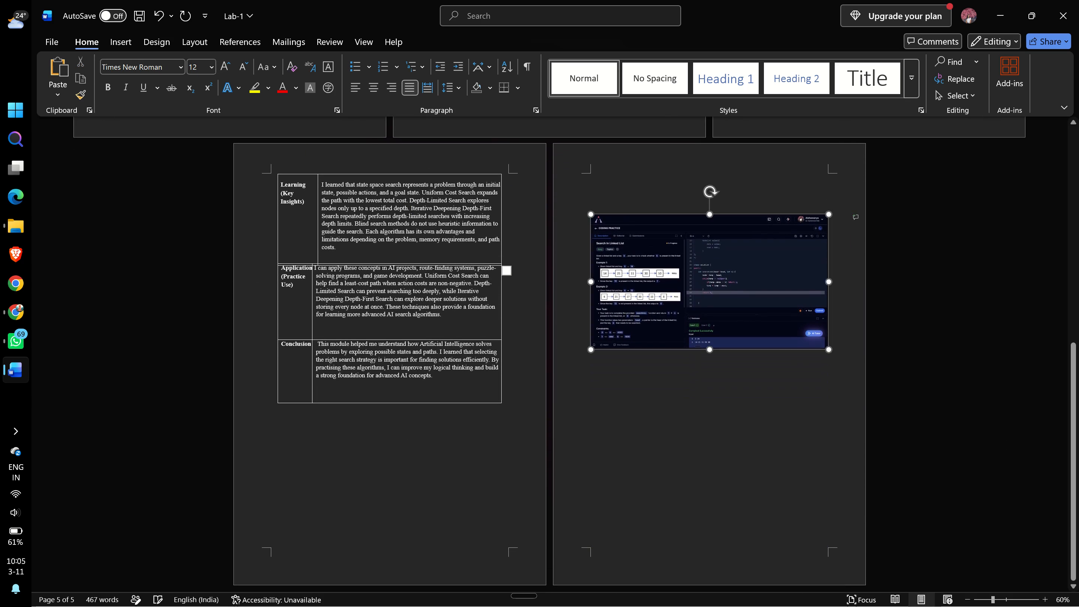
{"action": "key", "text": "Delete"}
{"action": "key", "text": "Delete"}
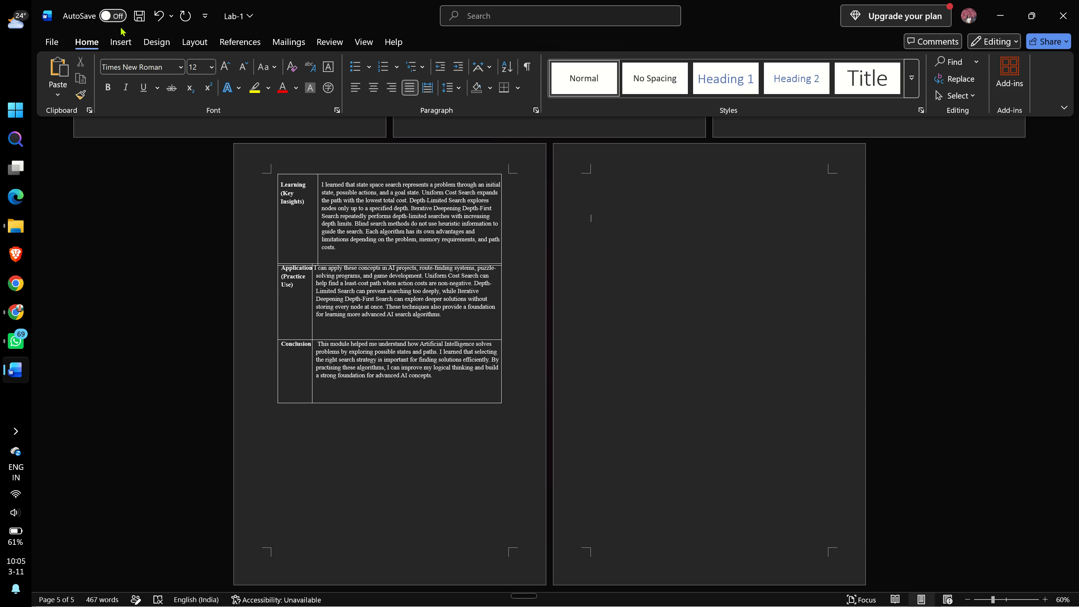
{"action": "left_click", "coordinate": [123, 40]}
{"action": "left_click", "coordinate": [191, 71]}
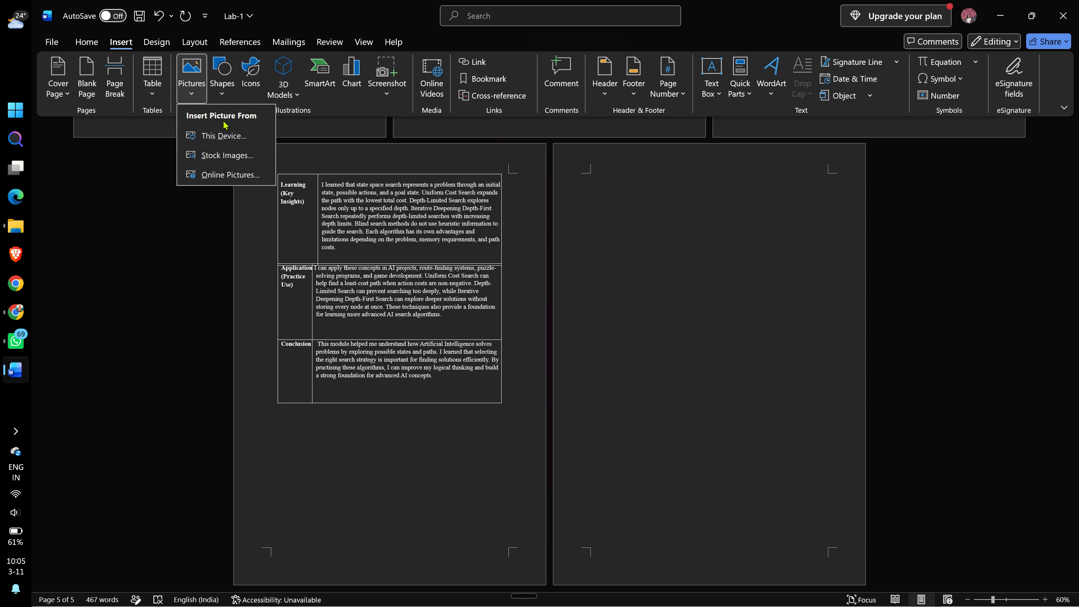
{"action": "left_click", "coordinate": [229, 135]}
{"action": "scroll", "coordinate": [505, 209], "scroll_direction": "down", "scroll_amount": 8}
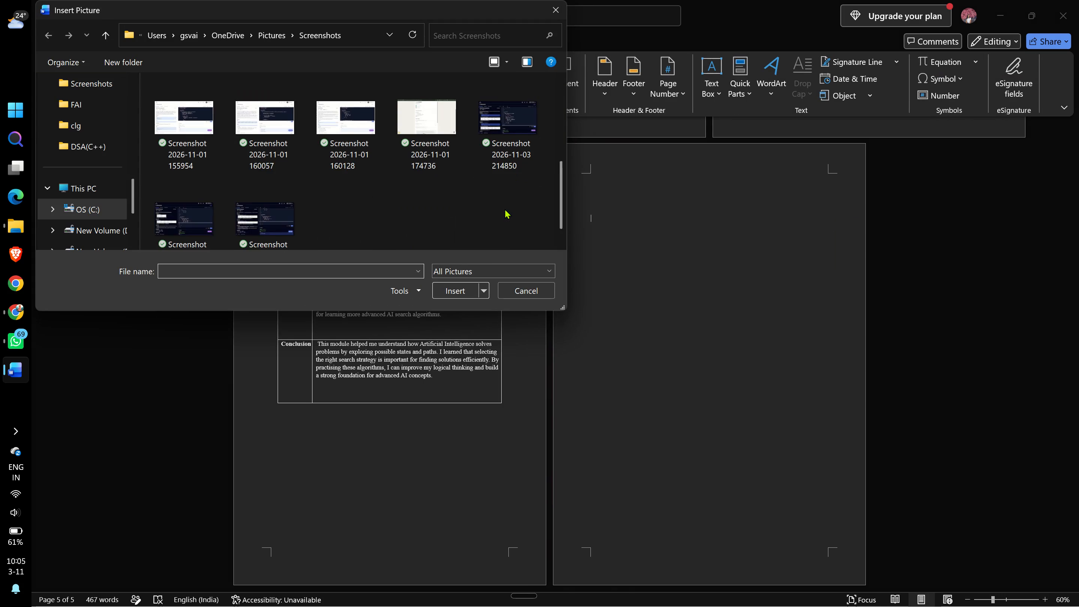
{"action": "scroll", "coordinate": [505, 209], "scroll_direction": "down", "scroll_amount": 3}
{"action": "left_click", "coordinate": [506, 136]}
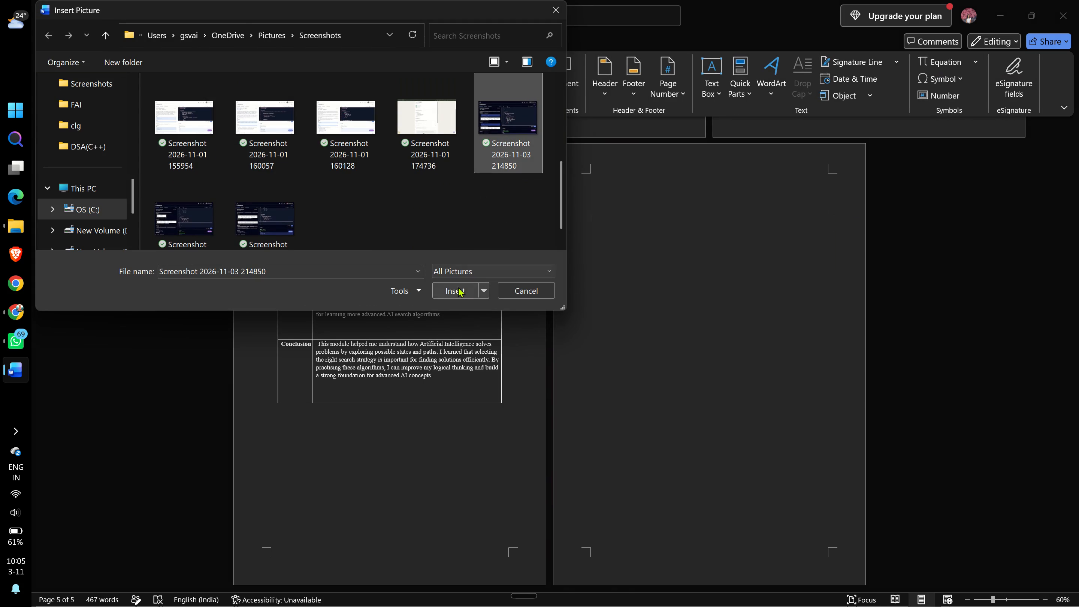
{"action": "left_click", "coordinate": [458, 287]}
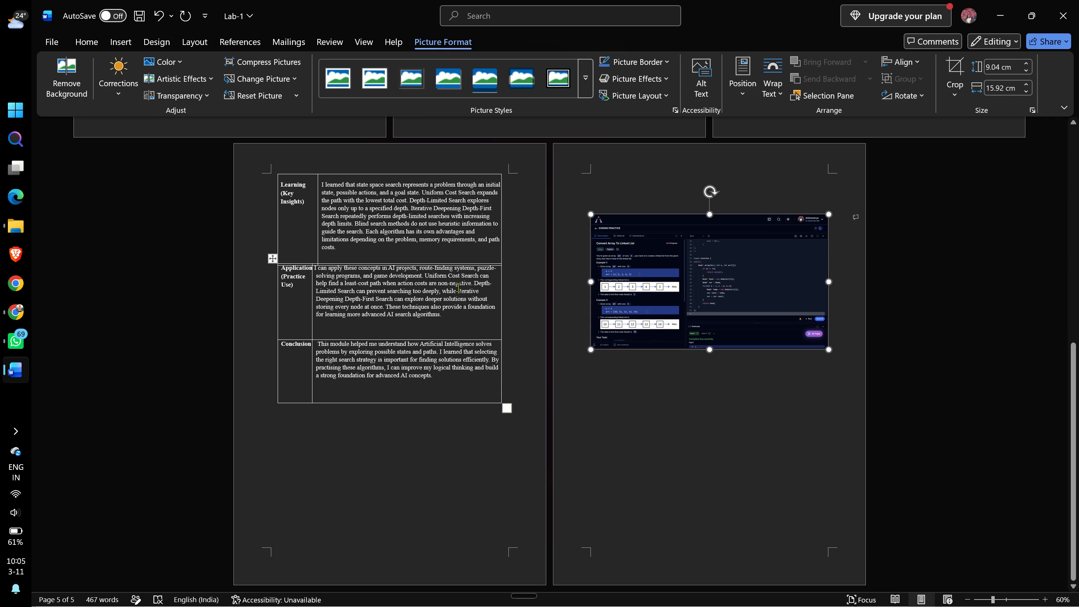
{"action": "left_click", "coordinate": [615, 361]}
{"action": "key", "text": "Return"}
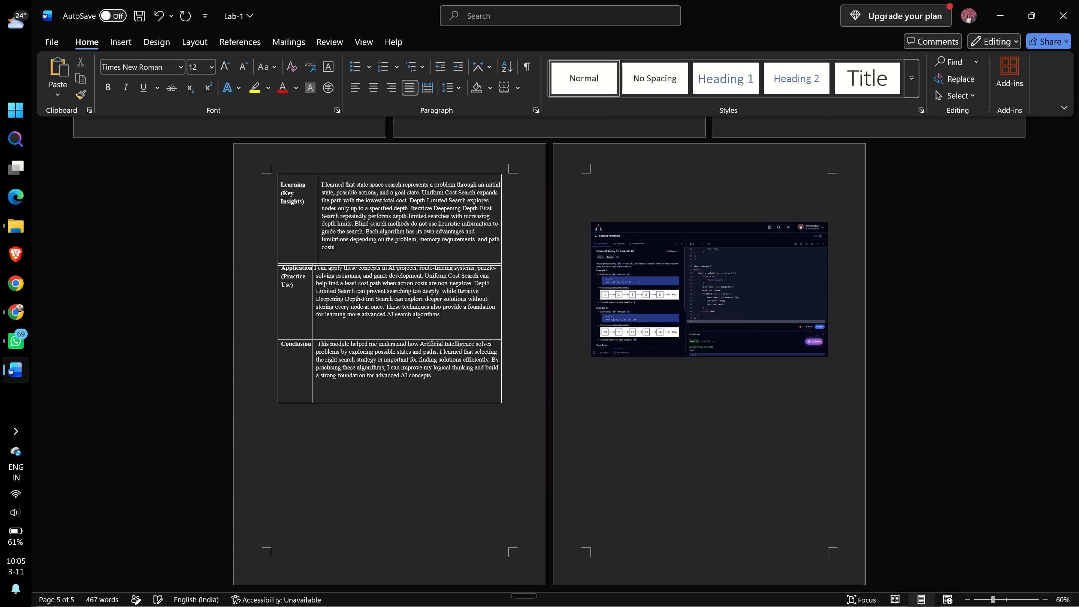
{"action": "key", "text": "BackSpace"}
{"action": "key", "text": "Down"}
{"action": "key", "text": "Down"}
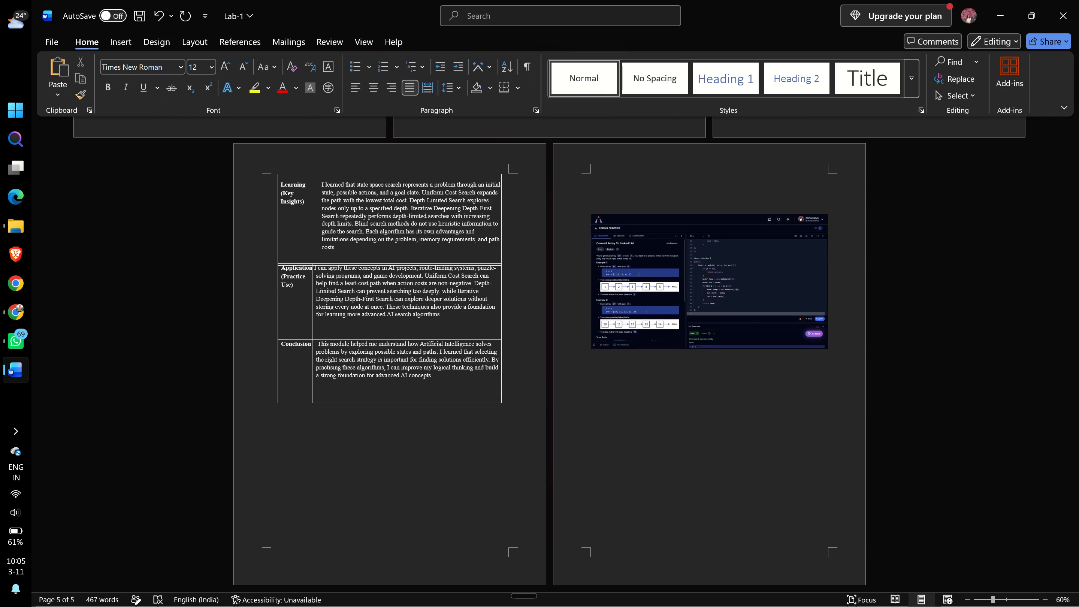
{"action": "key", "text": "Down"}
{"action": "left_click", "coordinate": [126, 34]}
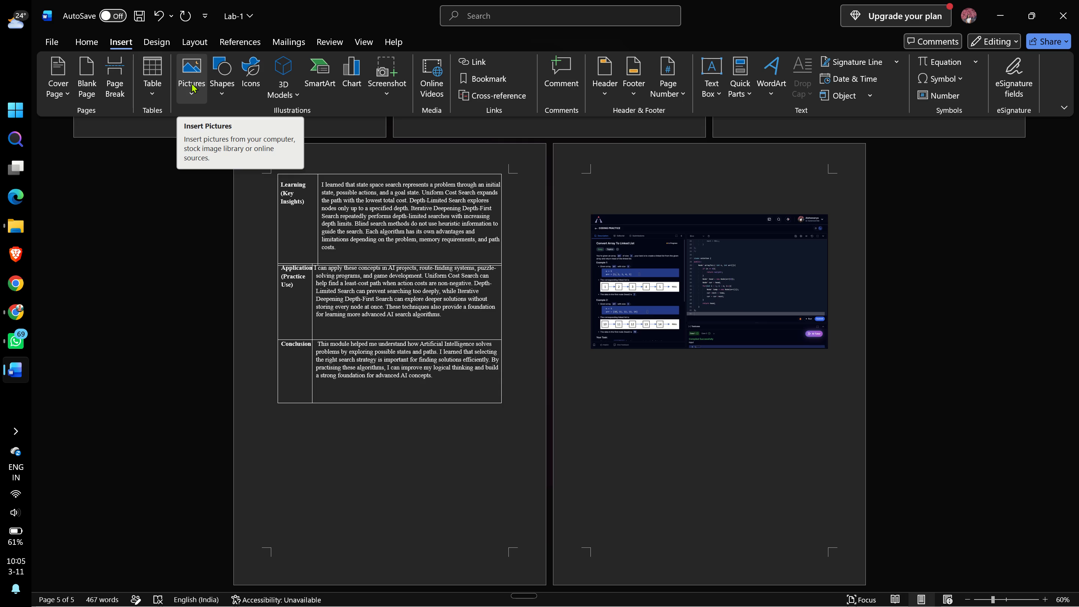
{"action": "left_click", "coordinate": [191, 83]}
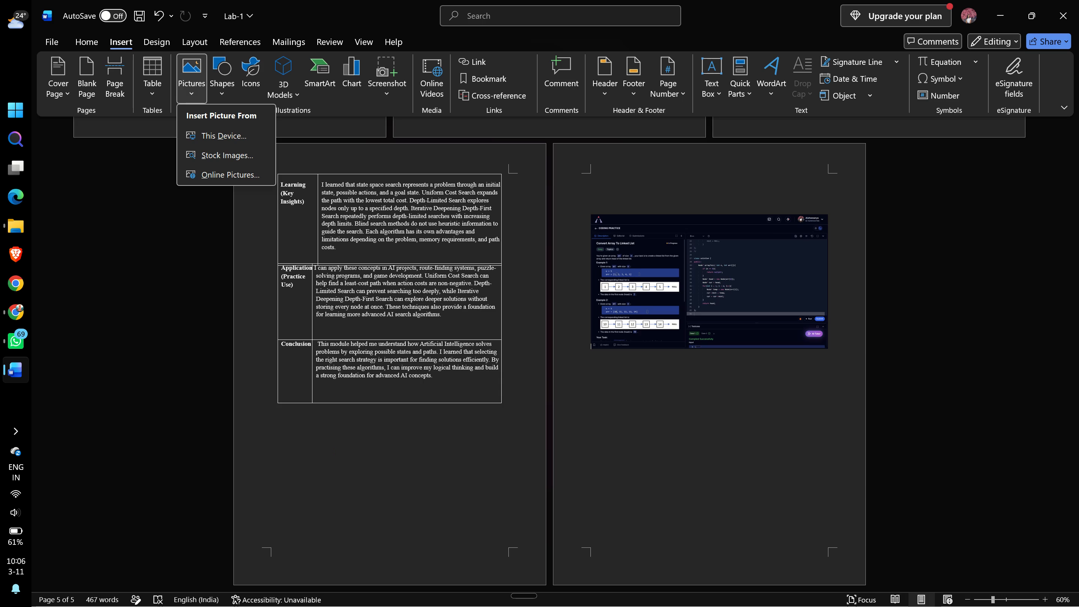
{"action": "left_click", "coordinate": [239, 139]}
{"action": "scroll", "coordinate": [284, 152], "scroll_direction": "down", "scroll_amount": 9}
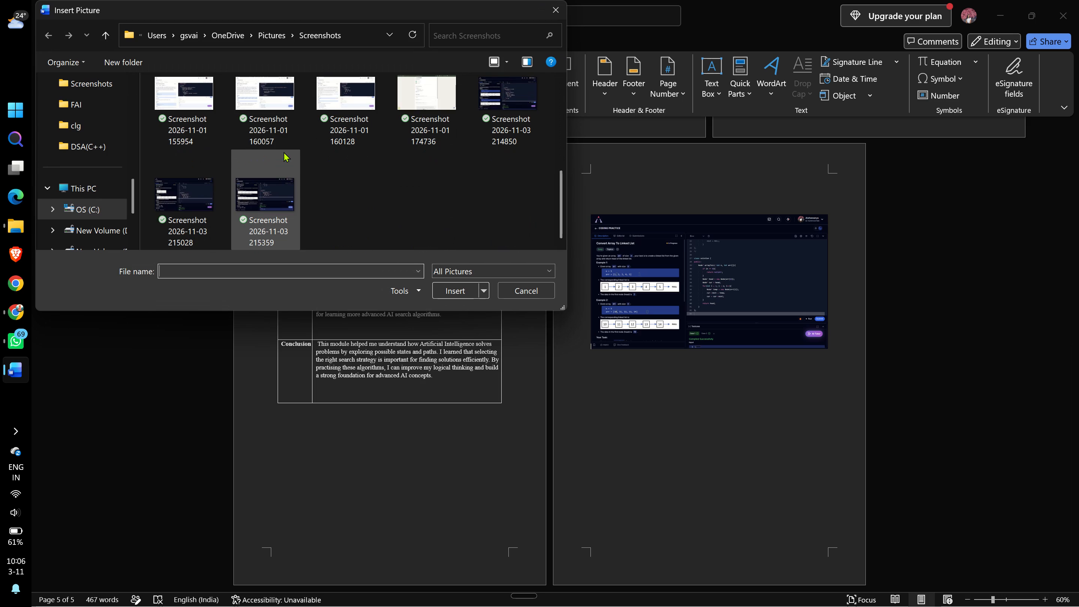
{"action": "left_click_drag", "start_coordinate": [308, 224], "coordinate": [175, 198]}
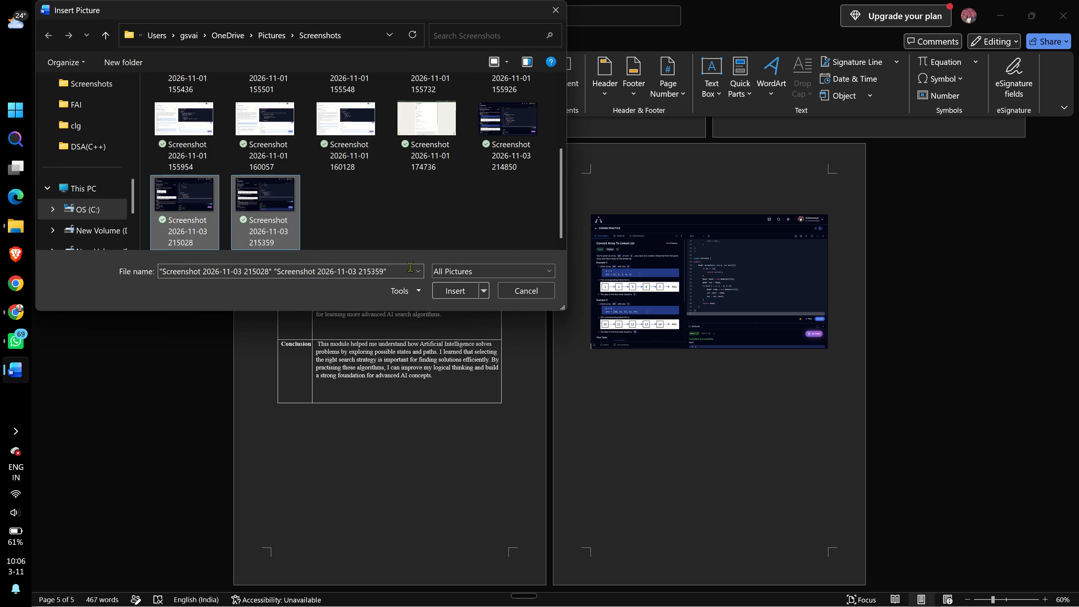
{"action": "left_click", "coordinate": [453, 293]}
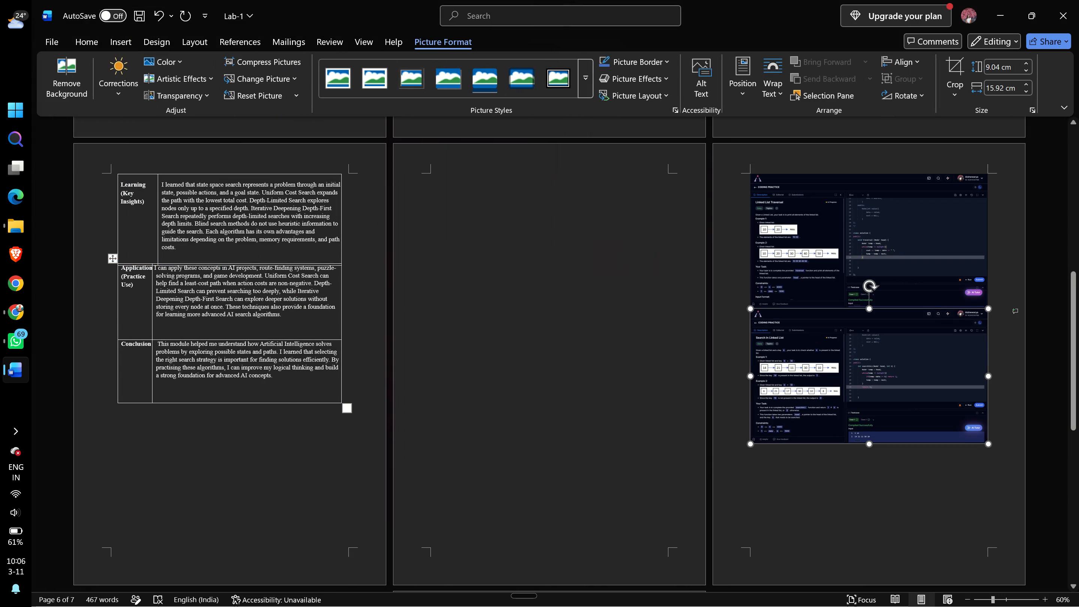
Delete the blank lines on the empty page 5 so the Linked List Traversal screenshot moves up onto it.
{"action": "scroll", "coordinate": [625, 313], "scroll_direction": "down", "scroll_amount": 4}
{"action": "scroll", "coordinate": [625, 313], "scroll_direction": "up", "scroll_amount": 1}
{"action": "scroll", "coordinate": [504, 213], "scroll_direction": "up", "scroll_amount": 1}
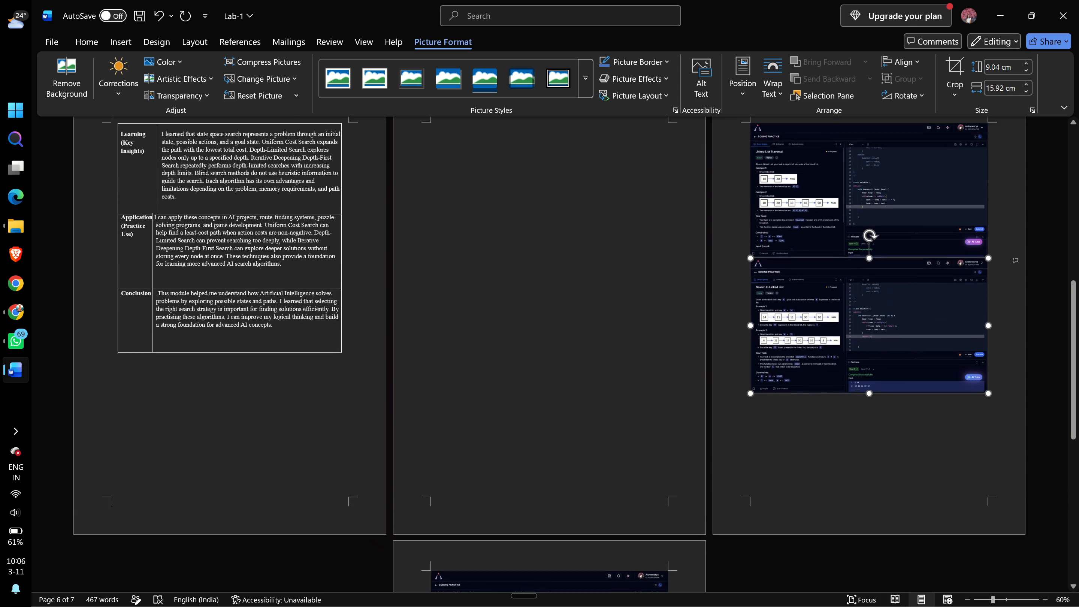
{"action": "scroll", "coordinate": [504, 213], "scroll_direction": "up", "scroll_amount": 1}
{"action": "left_click_drag", "start_coordinate": [424, 166], "coordinate": [606, 503]}
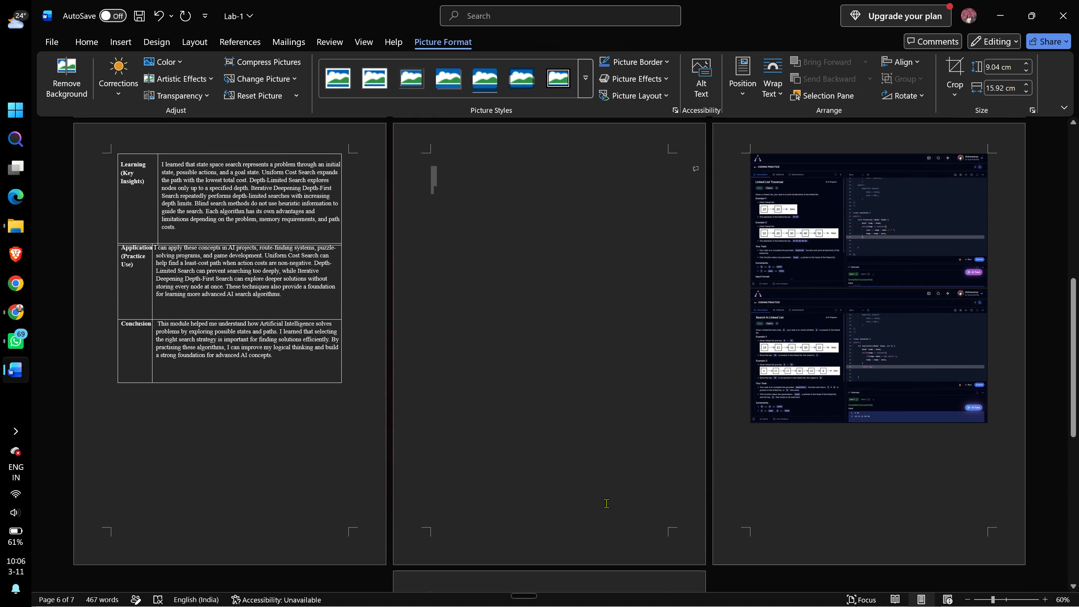
{"action": "left_click_drag", "start_coordinate": [606, 503], "coordinate": [605, 501]}
{"action": "key", "text": "Delete"}
{"action": "key", "text": "Delete"}
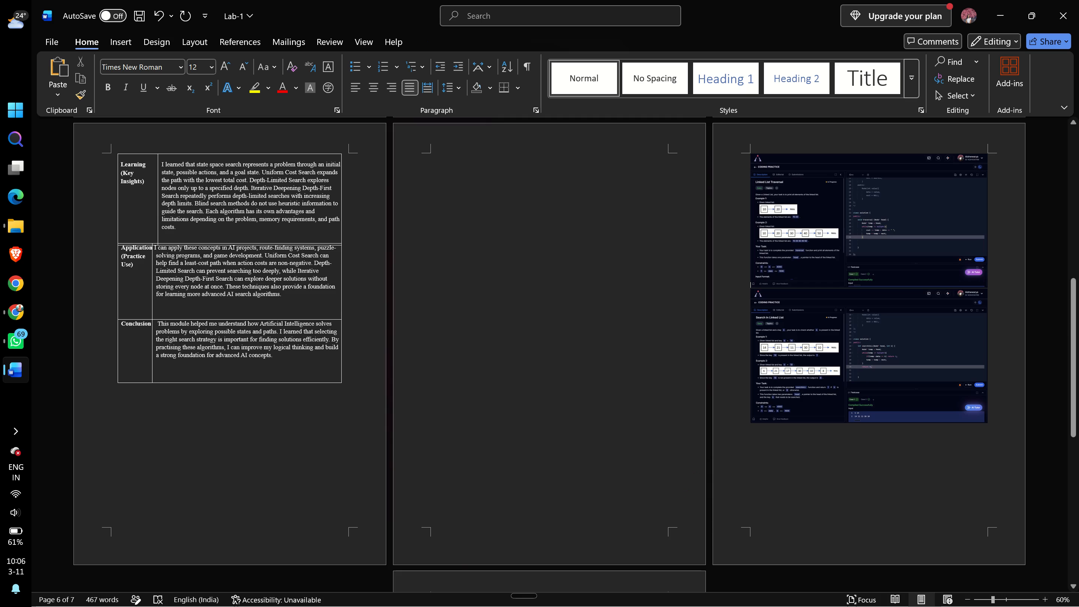
{"action": "key", "text": "BackSpace"}
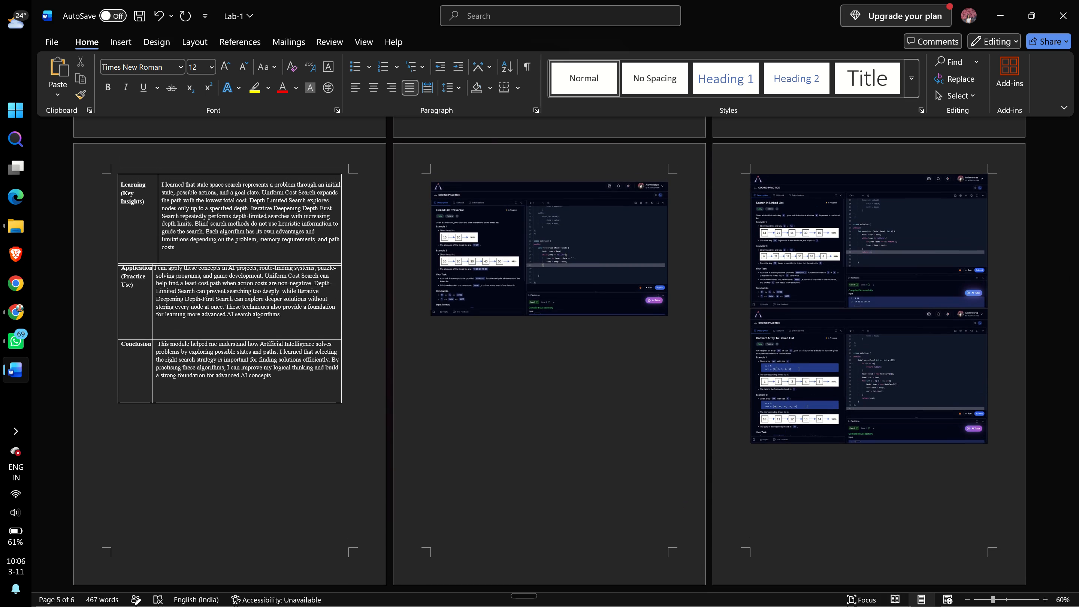
{"action": "key", "text": "Delete"}
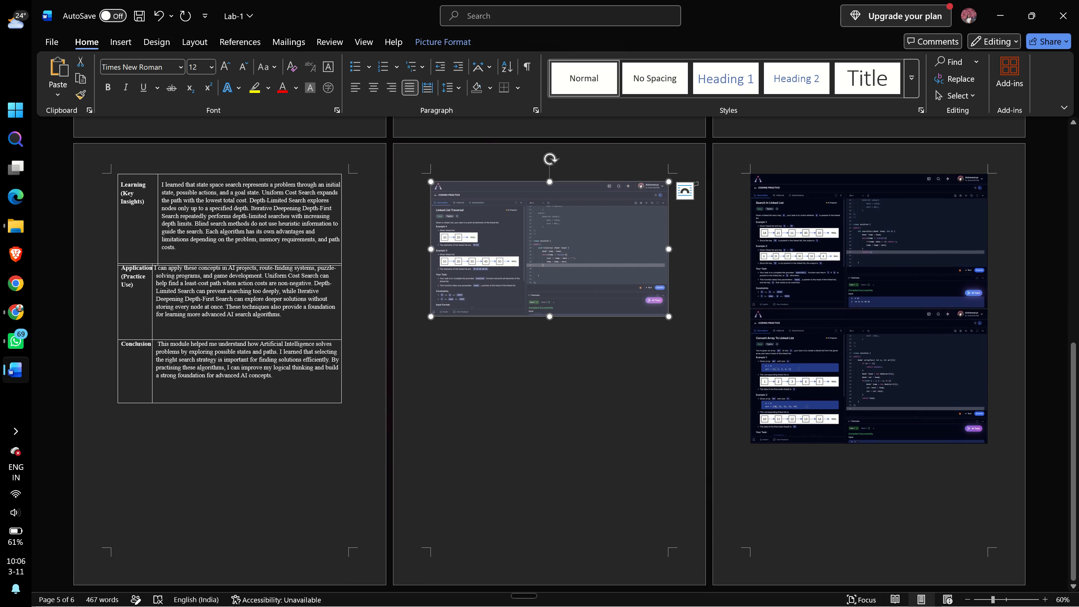
{"action": "left_click", "coordinate": [520, 357]}
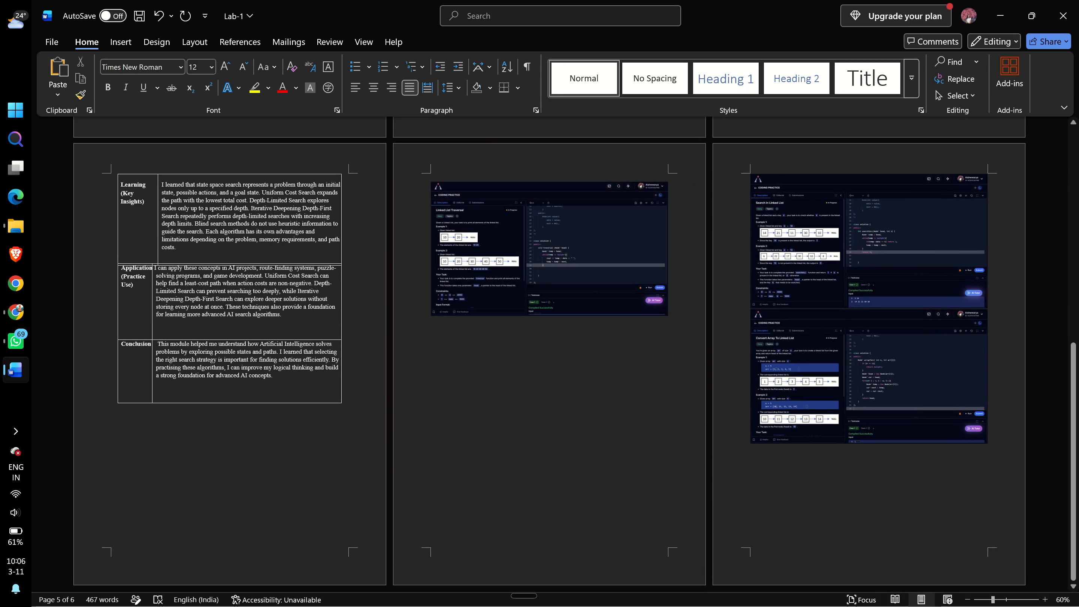
{"action": "scroll", "coordinate": [447, 339], "scroll_direction": "up", "scroll_amount": 7, "text": "ctrl"}
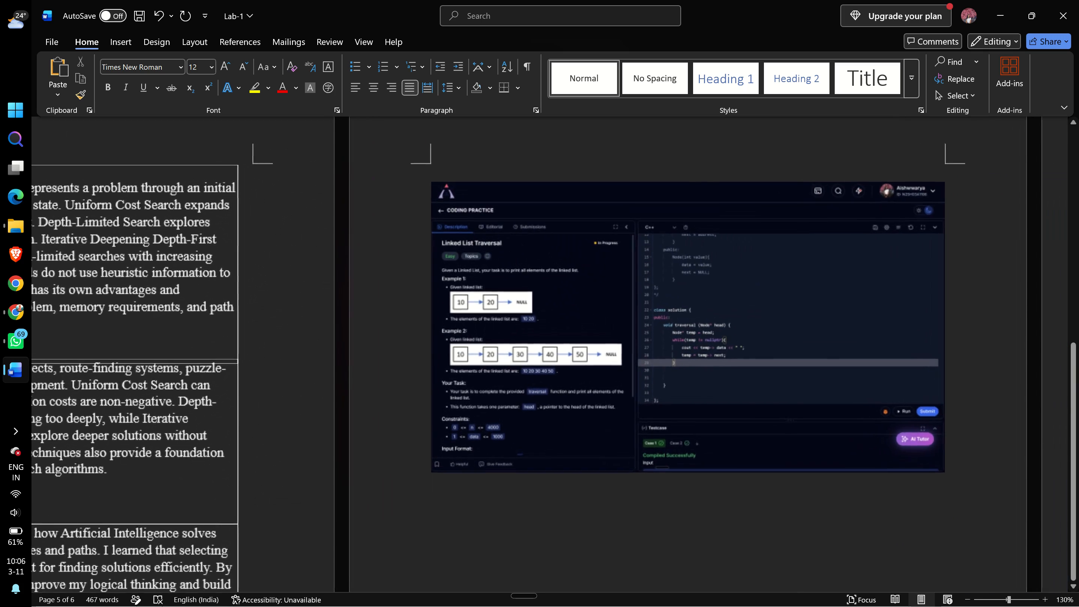
{"action": "scroll", "coordinate": [546, 417], "scroll_direction": "down", "scroll_amount": 8}
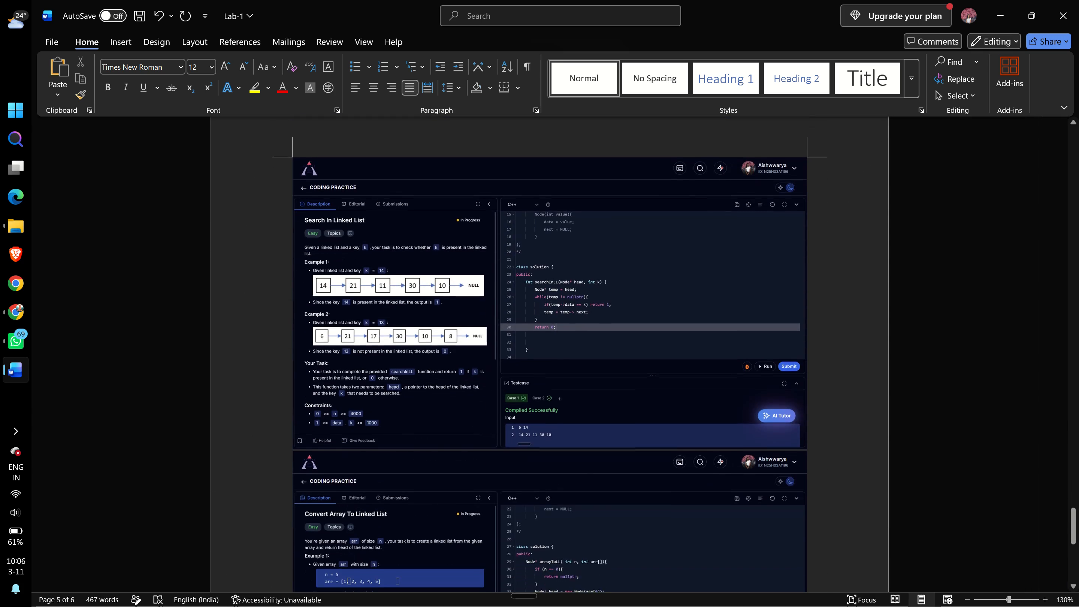
{"action": "scroll", "coordinate": [546, 417], "scroll_direction": "down", "scroll_amount": 1}
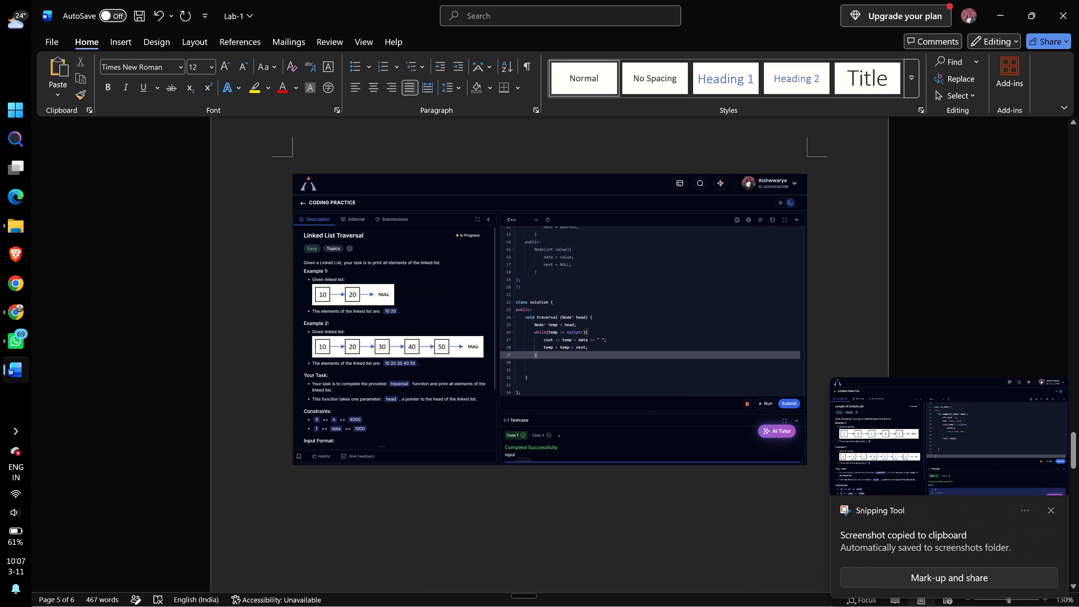
{"action": "scroll", "coordinate": [405, 435], "scroll_direction": "down", "scroll_amount": 7, "text": "ctrl"}
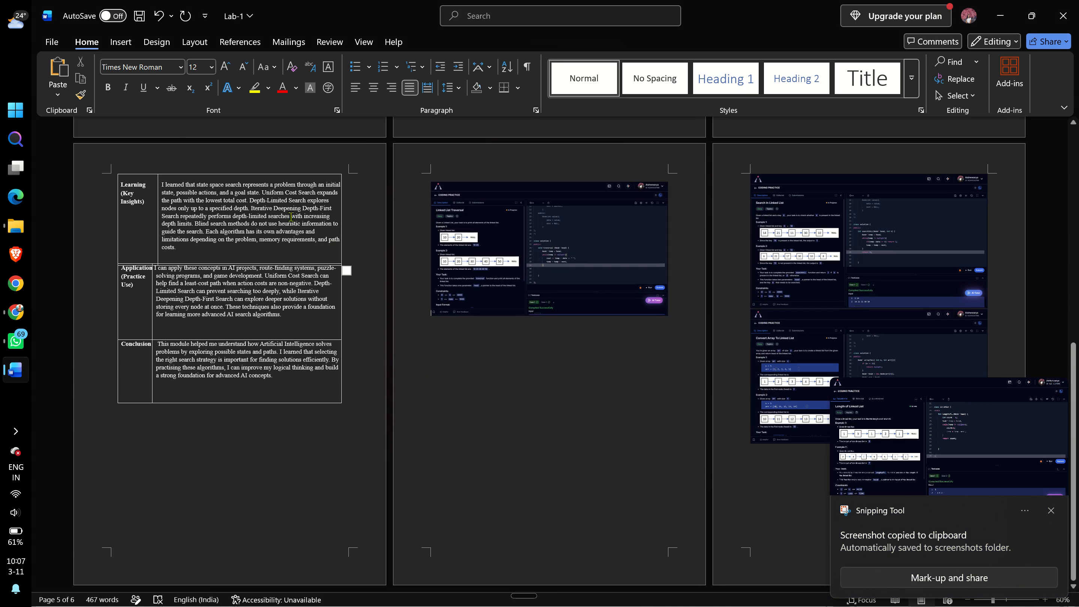
{"action": "left_click", "coordinate": [128, 40]}
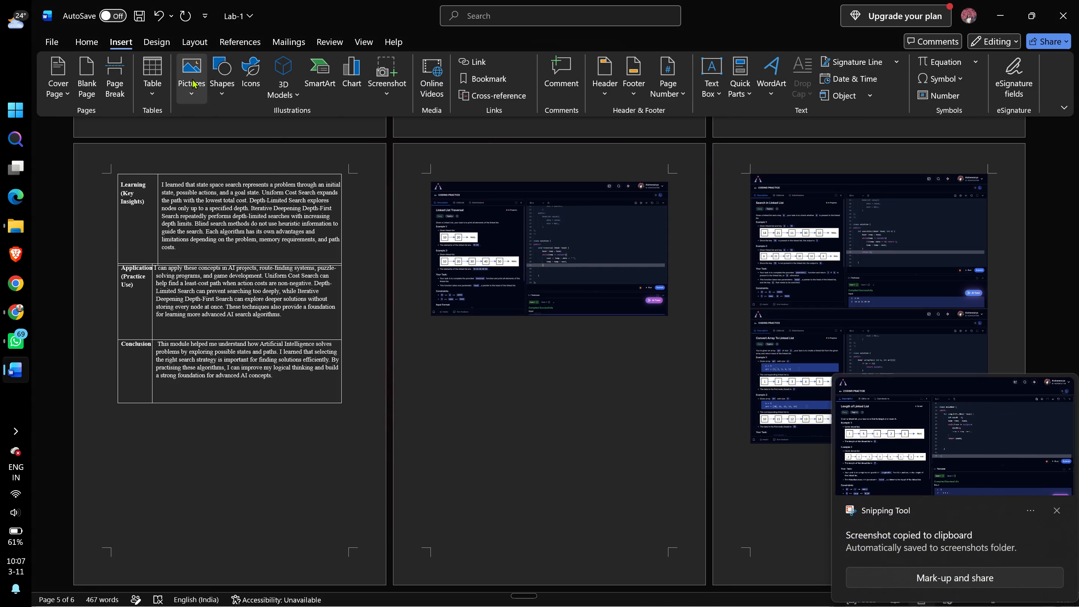
{"action": "left_click", "coordinate": [192, 79]}
{"action": "left_click", "coordinate": [219, 138]}
{"action": "scroll", "coordinate": [368, 226], "scroll_direction": "down", "scroll_amount": 5}
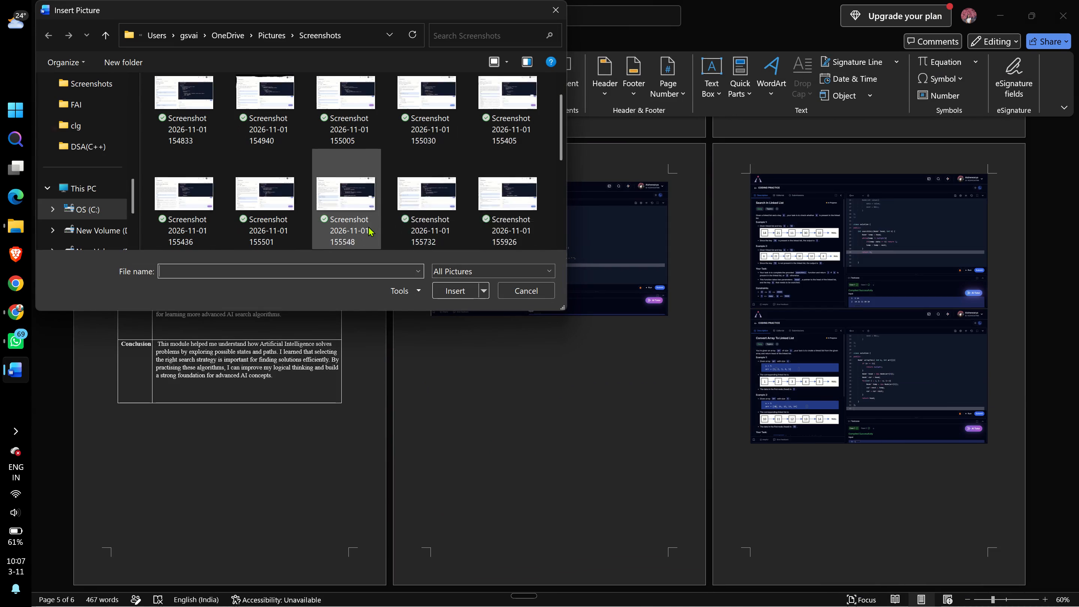
{"action": "scroll", "coordinate": [368, 226], "scroll_direction": "down", "scroll_amount": 10}
{"action": "left_click", "coordinate": [338, 192]}
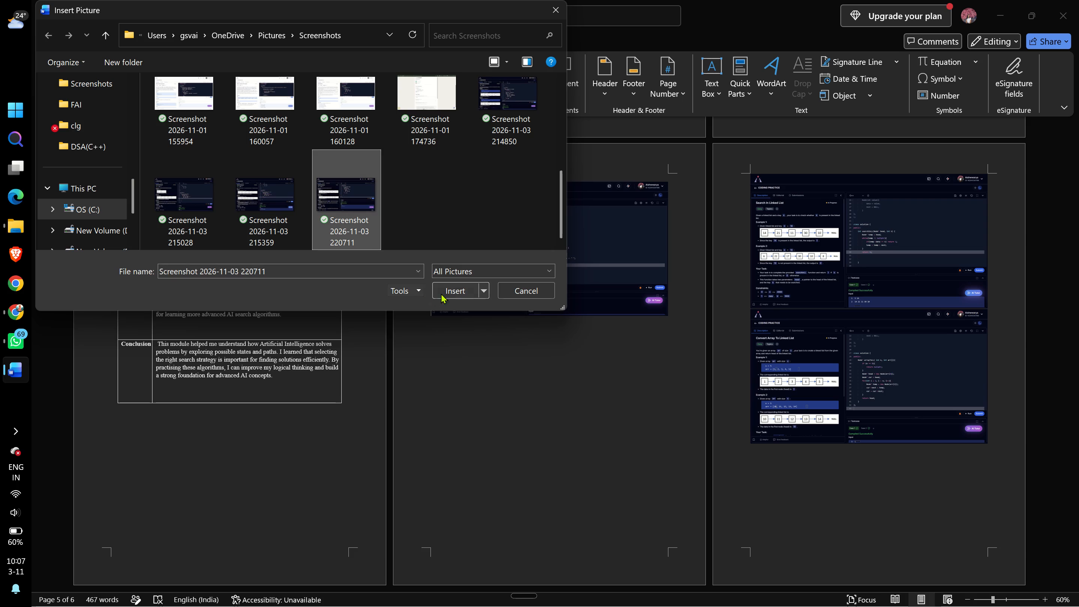
{"action": "left_click", "coordinate": [447, 292]}
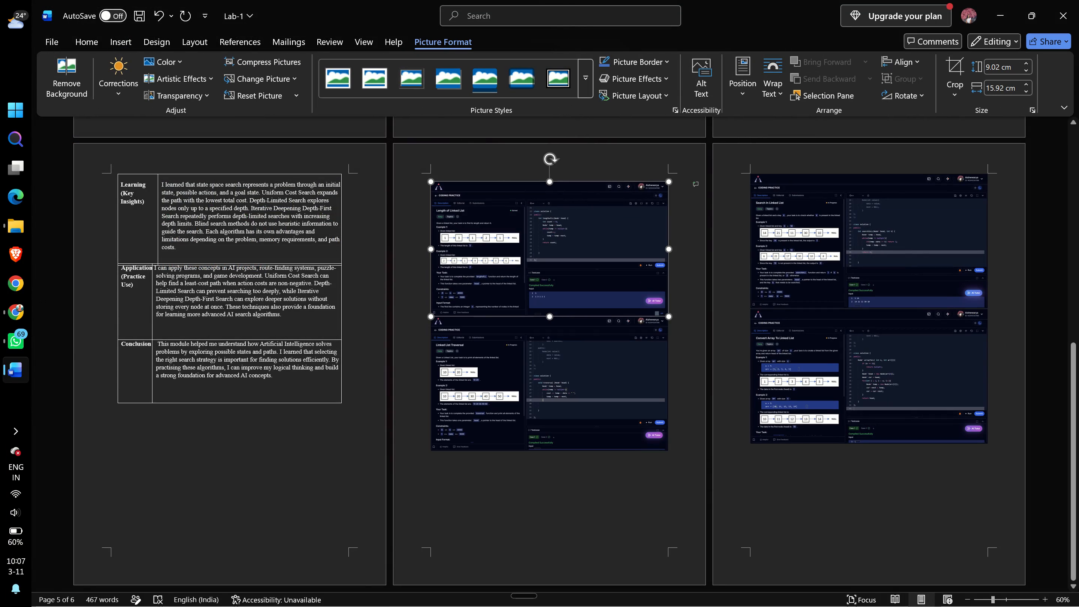
Give the Linked List Traversal screenshot square text wrapping and move it down page 5, leaving a gap below the Length of Linked List screenshot.
{"action": "left_click_drag", "start_coordinate": [559, 365], "coordinate": [558, 399]}
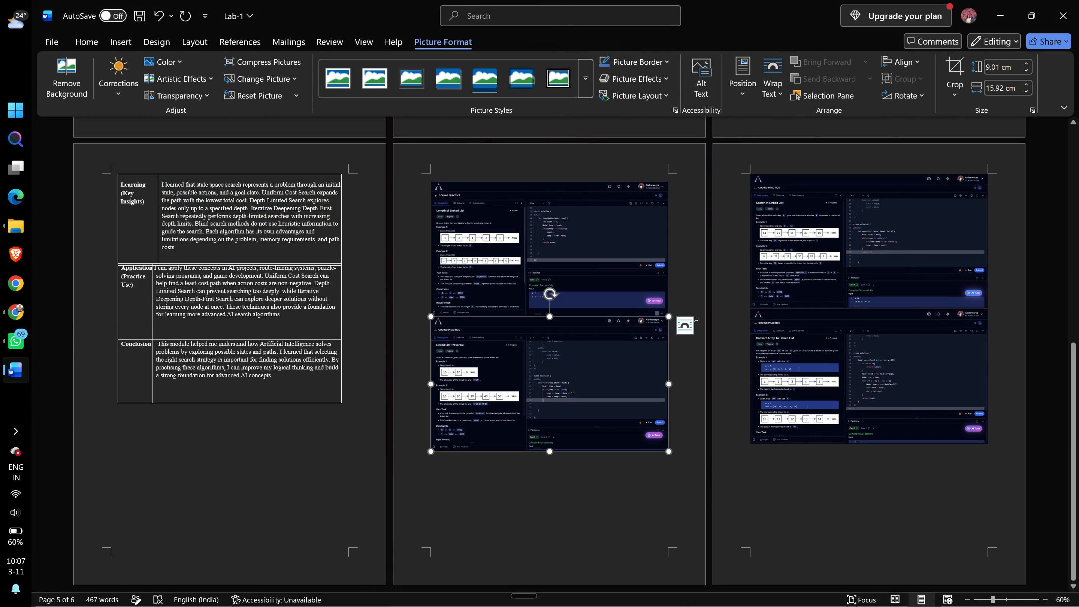
{"action": "left_click", "coordinate": [683, 334]}
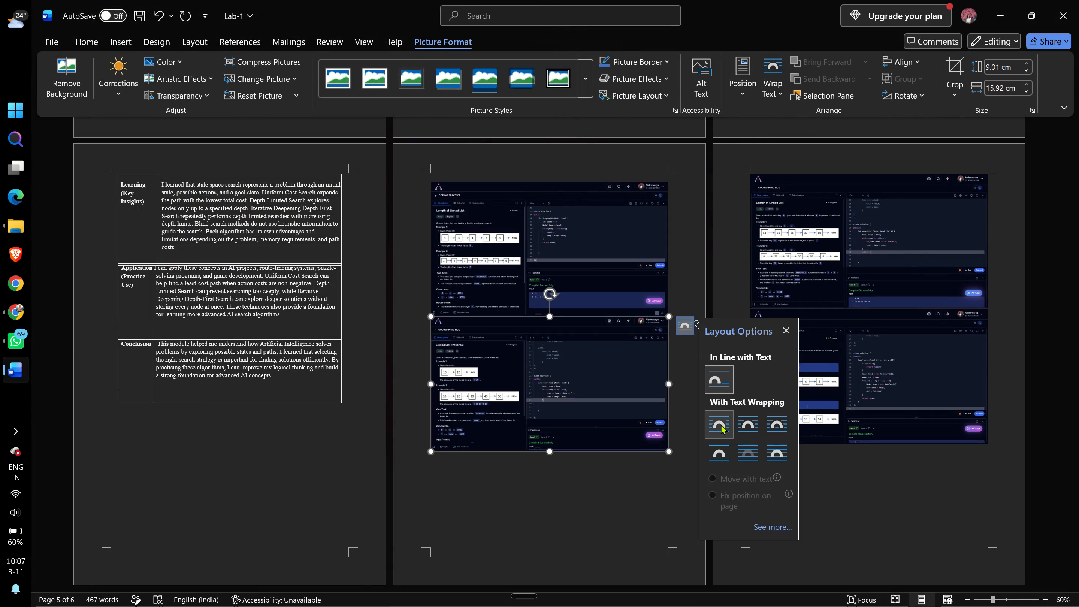
{"action": "left_click", "coordinate": [721, 424]}
{"action": "left_click_drag", "start_coordinate": [833, 389], "coordinate": [583, 431]}
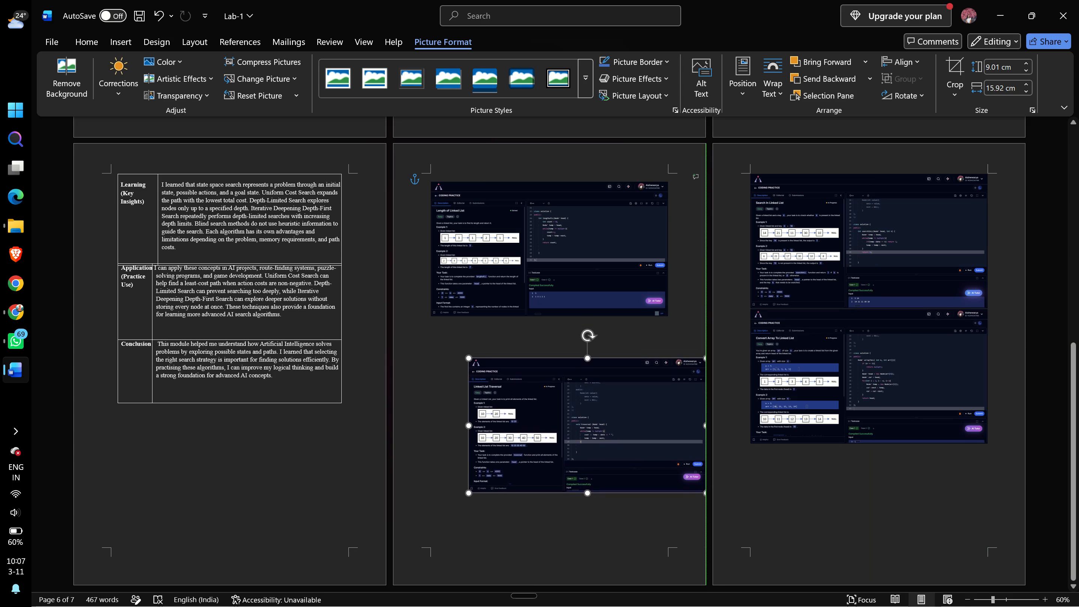
{"action": "left_click_drag", "start_coordinate": [583, 431], "coordinate": [517, 435]}
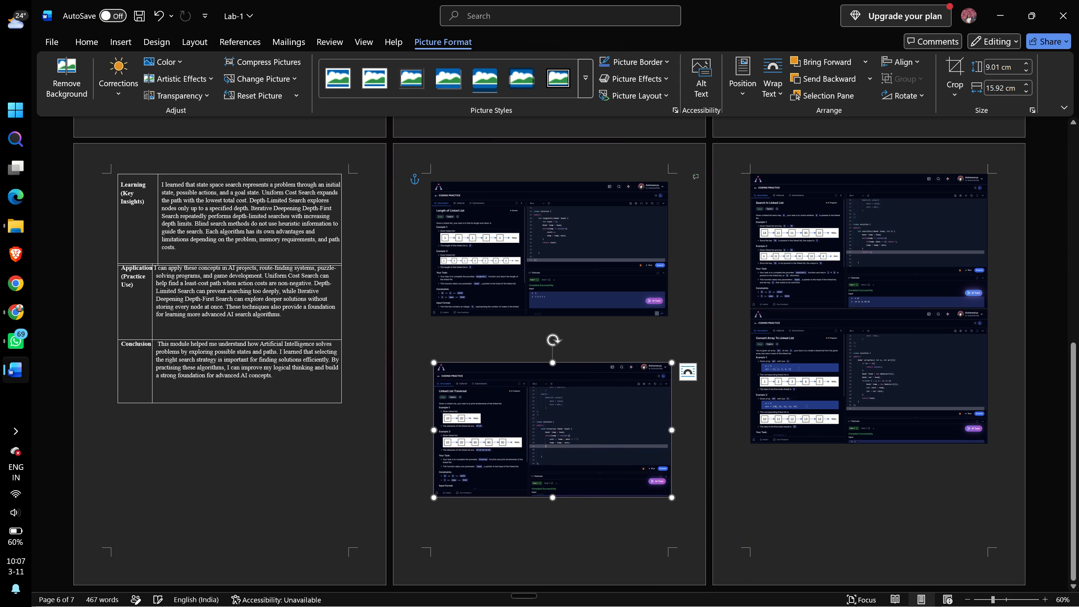
{"action": "left_click_drag", "start_coordinate": [565, 288], "coordinate": [561, 312]}
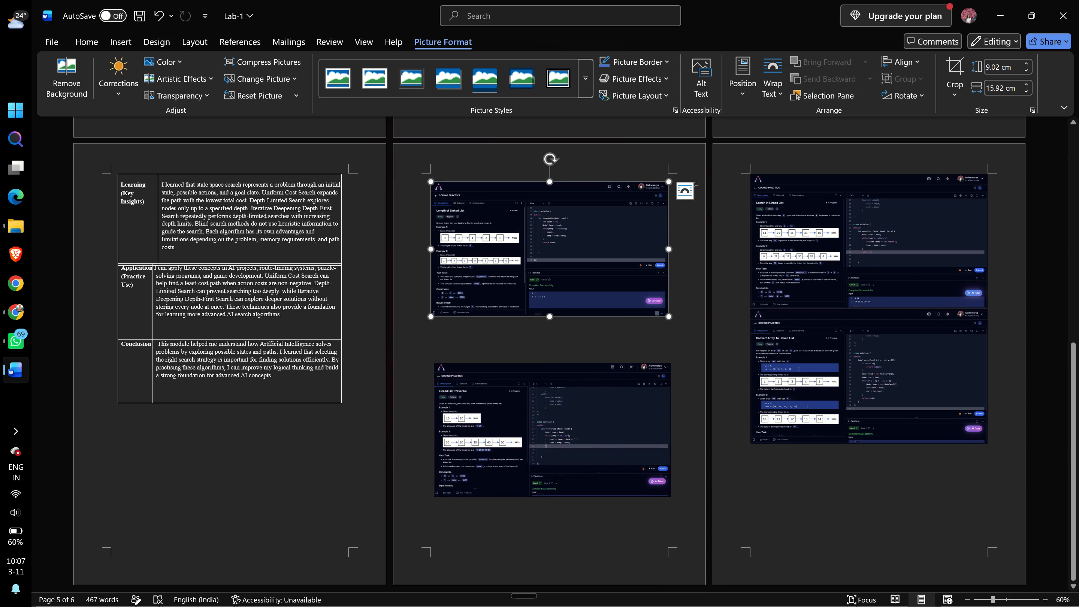
Give the Convert Array To Linked List screenshot square text wrapping and move it down page 6, leaving a gap below the picture above.
{"action": "left_click", "coordinate": [862, 371]}
{"action": "left_click", "coordinate": [1009, 318]}
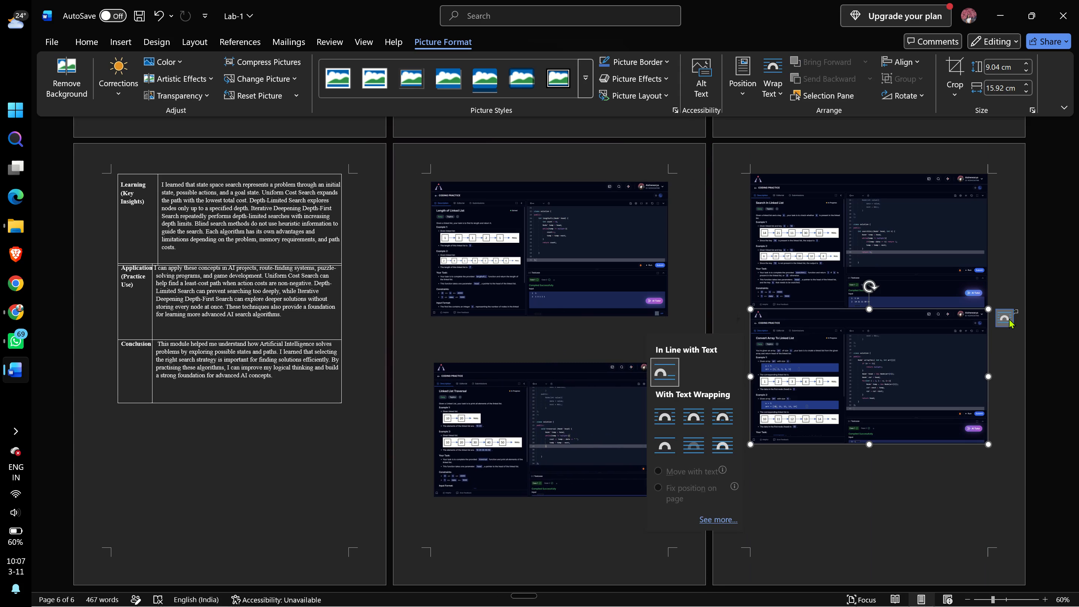
{"action": "left_click", "coordinate": [665, 411]}
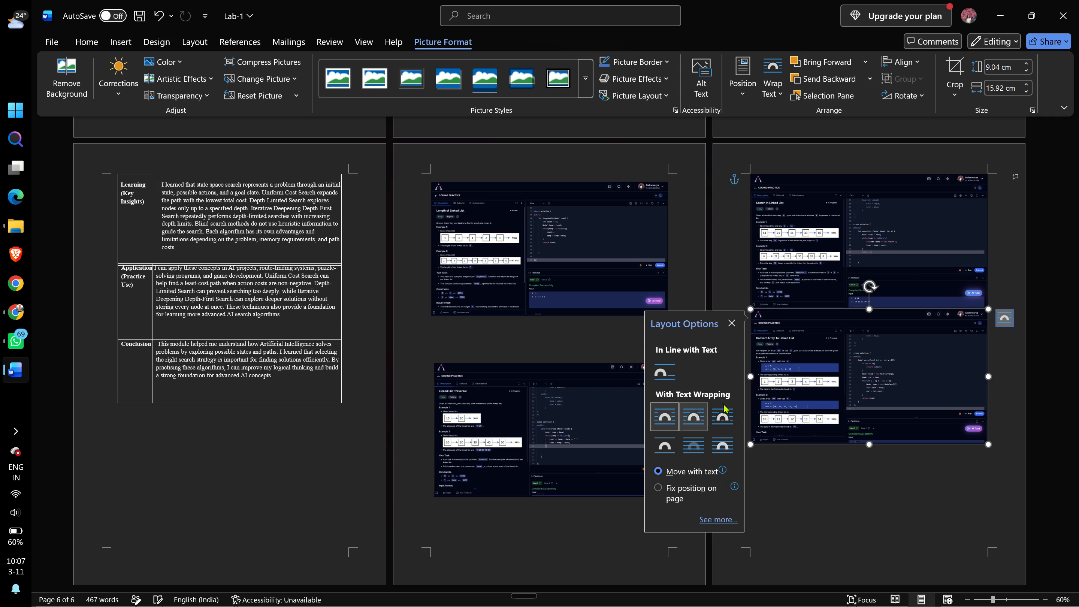
{"action": "left_click_drag", "start_coordinate": [899, 389], "coordinate": [898, 432]}
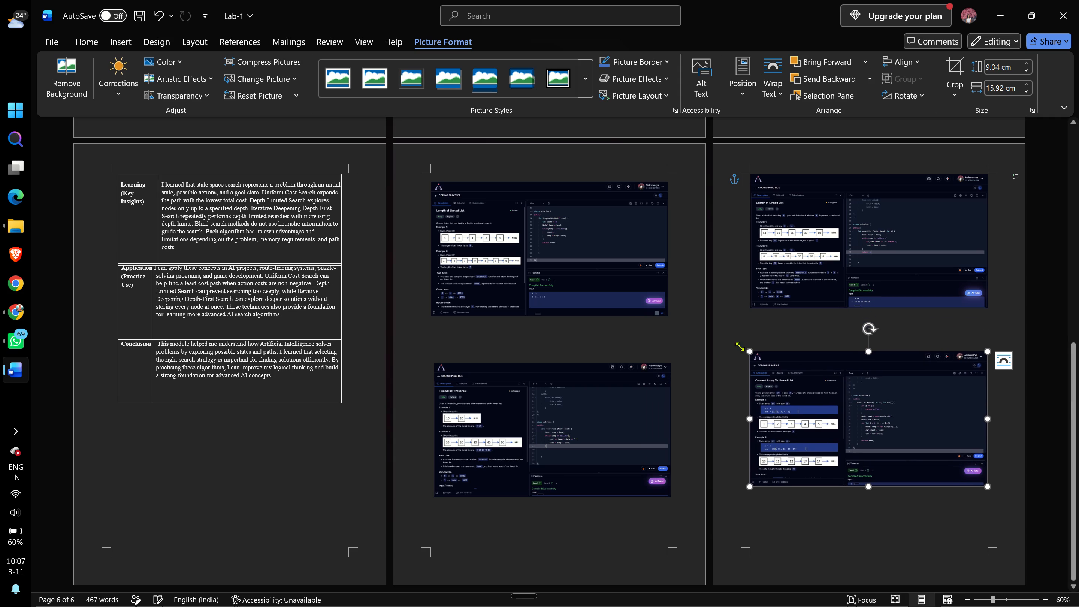
Centre all the cover page content on page 1 and set its line spacing to 2.0.
{"action": "scroll", "coordinate": [529, 254], "scroll_direction": "up", "scroll_amount": 7}
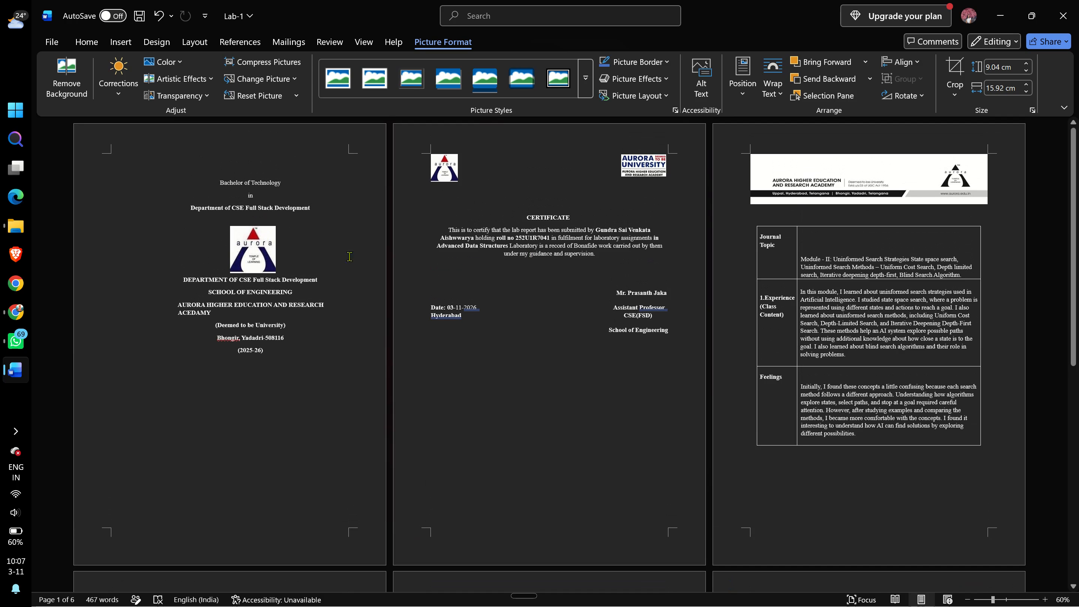
{"action": "left_click_drag", "start_coordinate": [286, 364], "coordinate": [200, 171]}
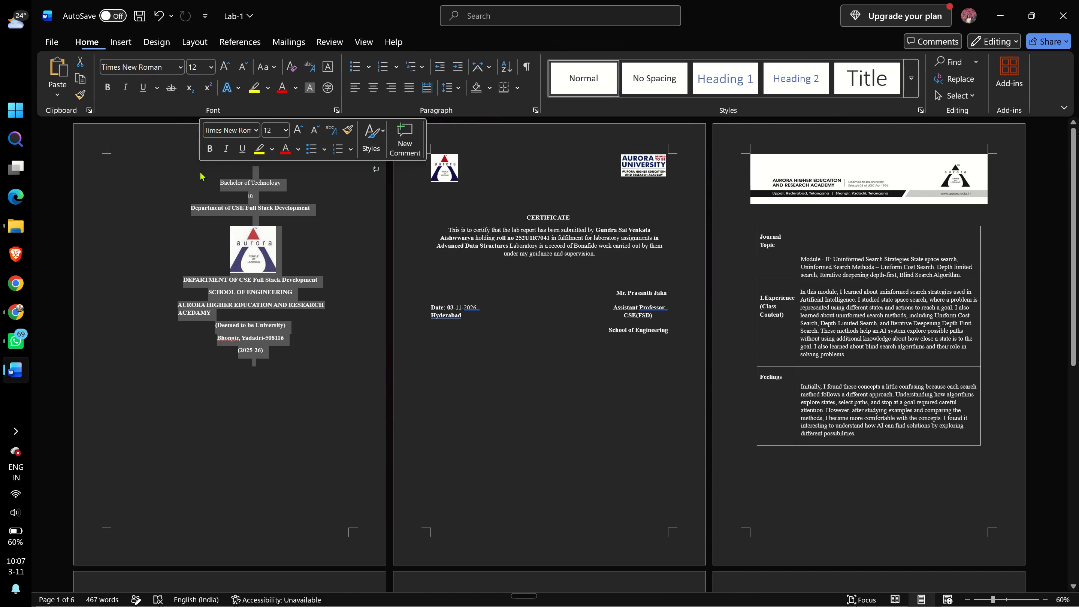
{"action": "left_click", "coordinate": [372, 88]}
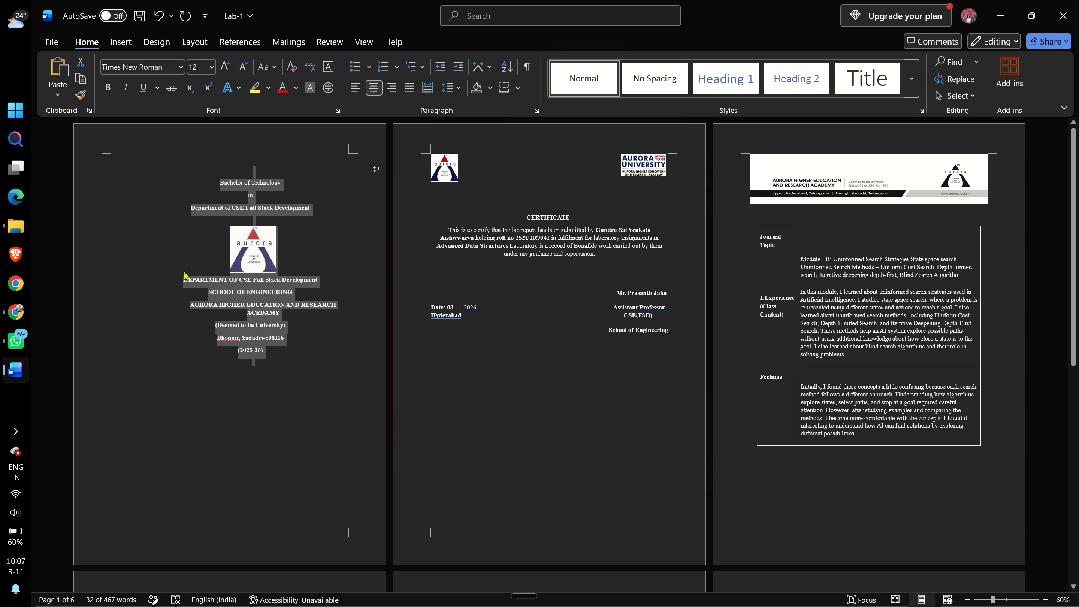
{"action": "left_click", "coordinate": [447, 89]}
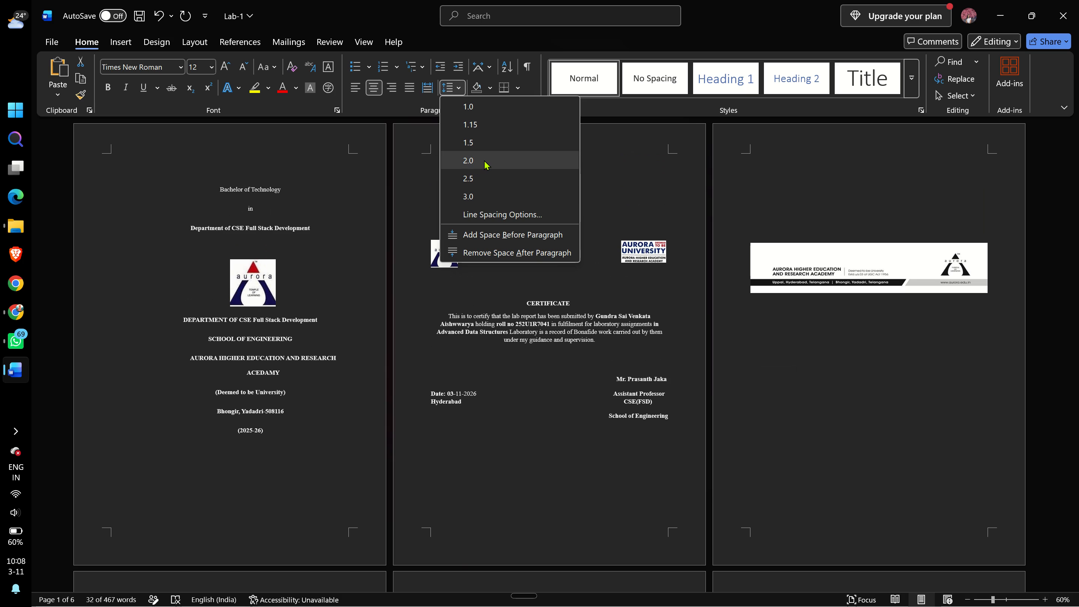
{"action": "left_click", "coordinate": [484, 160]}
Delete the blank lines above the logos on the certificate page so its content moves up to the top of page 2.
{"action": "left_click", "coordinate": [423, 166]}
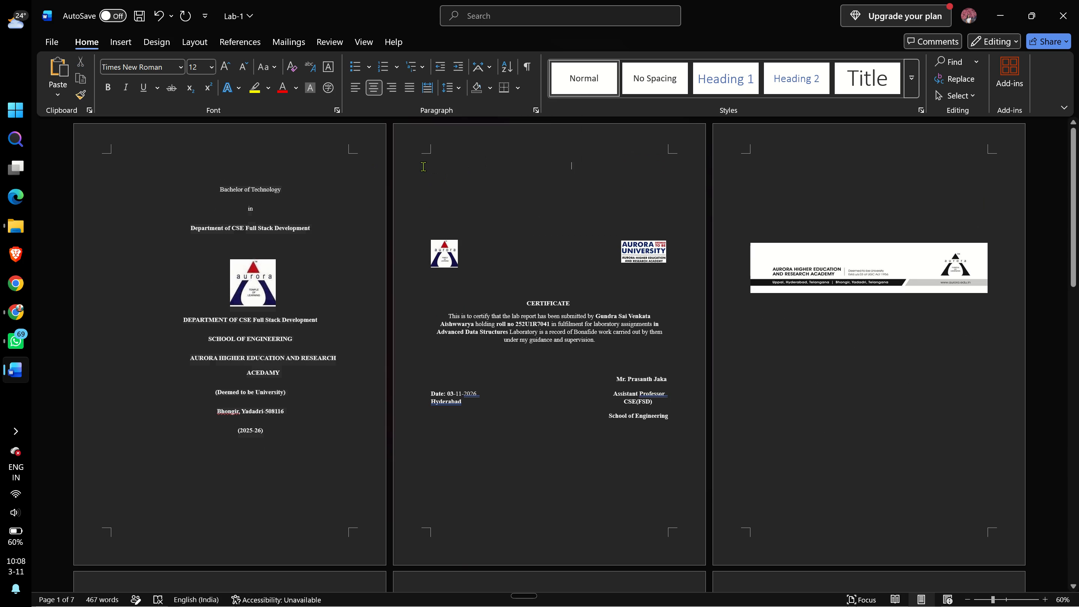
{"action": "key", "text": "Delete"}
{"action": "key", "text": "Delete"}
{"action": "key", "text": "Delete"}
{"action": "key", "text": "Delete"}
{"action": "key", "text": "Delete"}
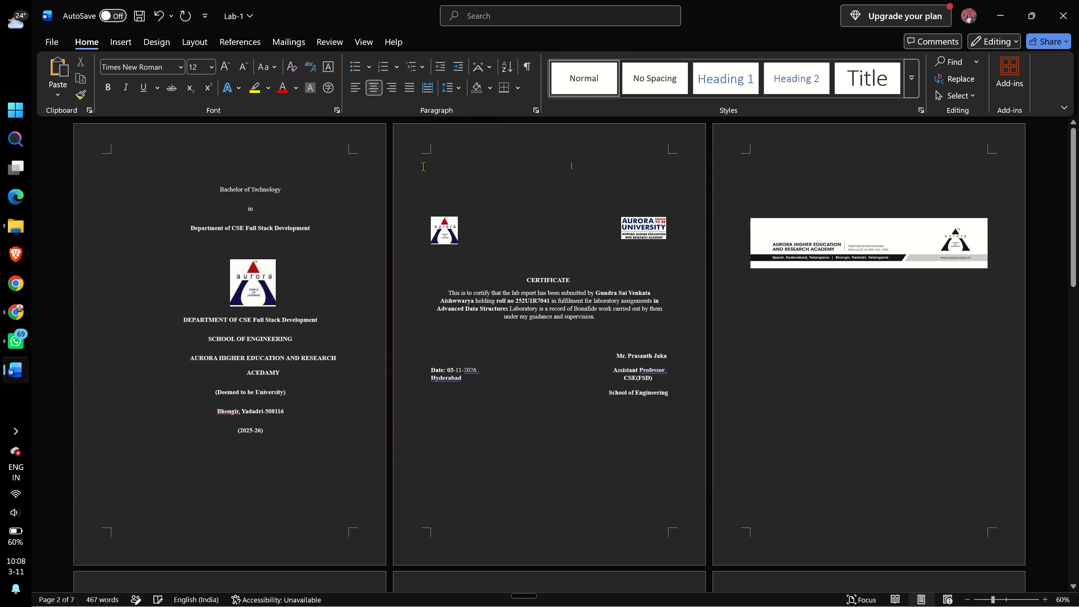
{"action": "key", "text": "Delete"}
{"action": "key", "text": "Delete"}
{"action": "key", "text": "Delete"}
{"action": "key", "text": "Delete"}
{"action": "key", "text": "Delete"}
{"action": "key", "text": "Delete"}
{"action": "key", "text": "Delete"}
{"action": "key", "text": "Delete"}
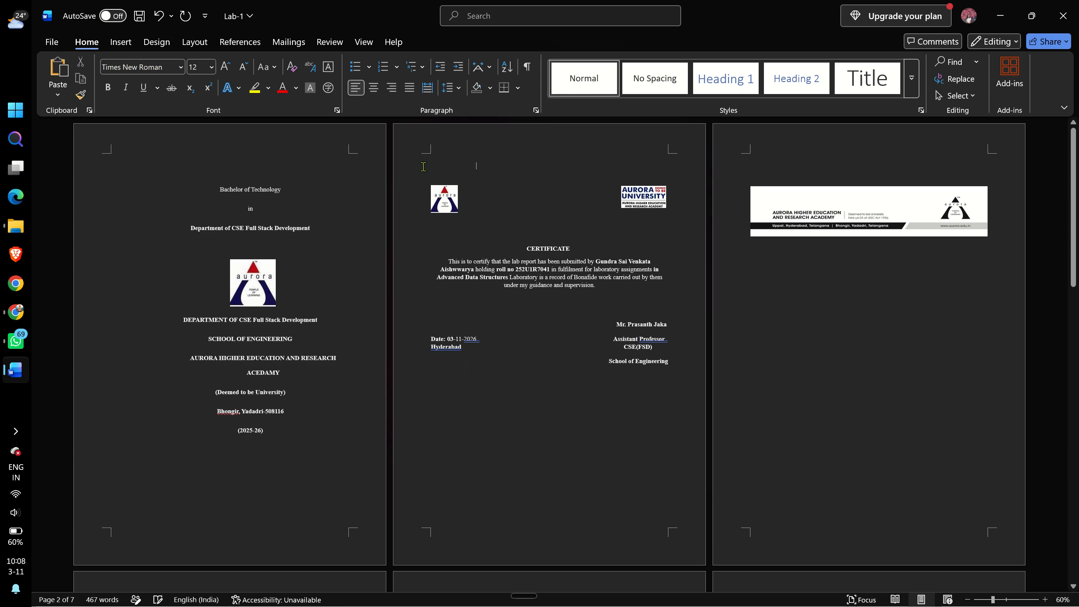
{"action": "key", "text": "Delete"}
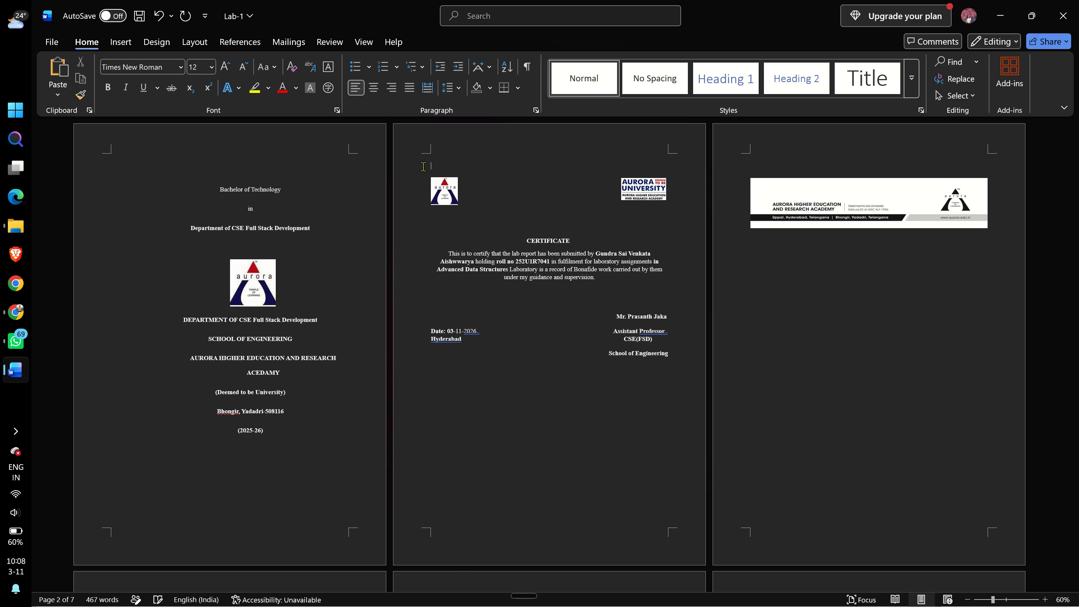
{"action": "key", "text": "Delete"}
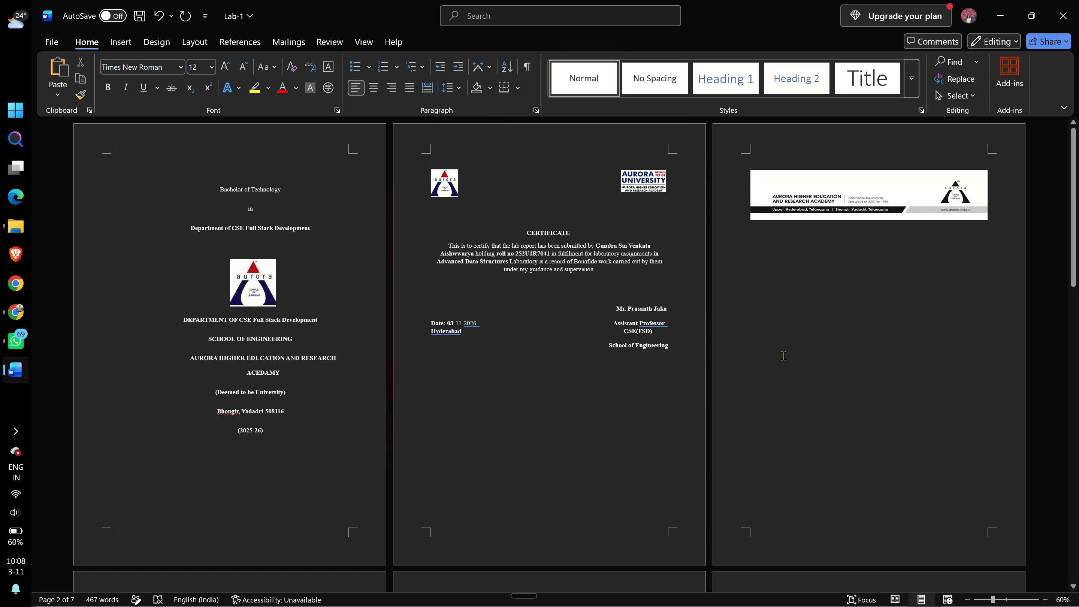
Move the Aurora header banner to the top of page 3 and delete the blank lines below it to pull the journal table up.
{"action": "scroll", "coordinate": [783, 356], "scroll_direction": "down", "scroll_amount": 6}
{"action": "scroll", "coordinate": [783, 356], "scroll_direction": "up", "scroll_amount": 1}
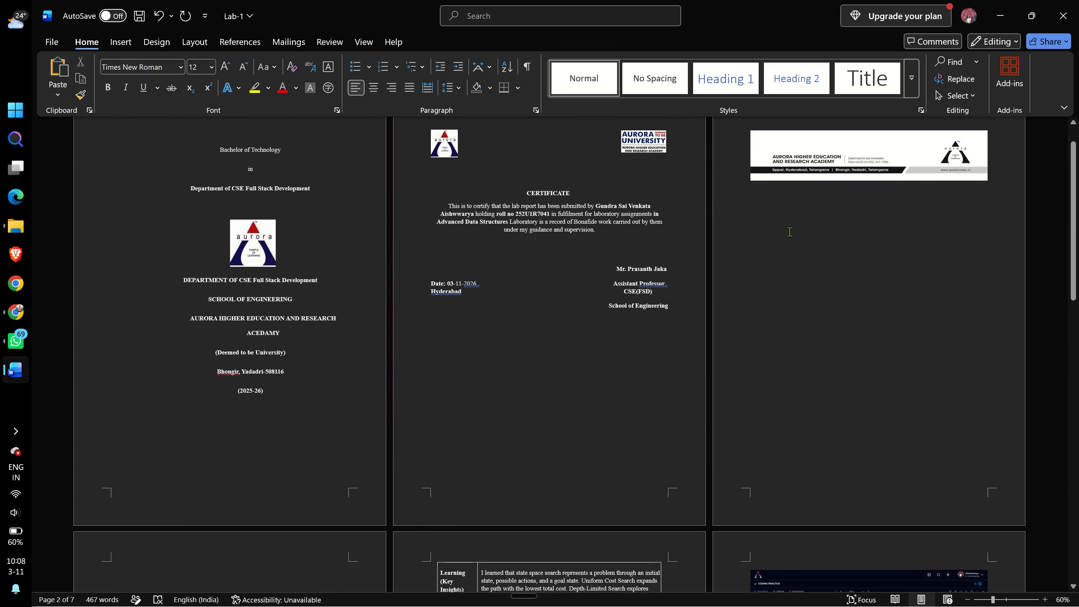
{"action": "scroll", "coordinate": [795, 246], "scroll_direction": "up", "scroll_amount": 2}
{"action": "left_click_drag", "start_coordinate": [851, 196], "coordinate": [851, 195]}
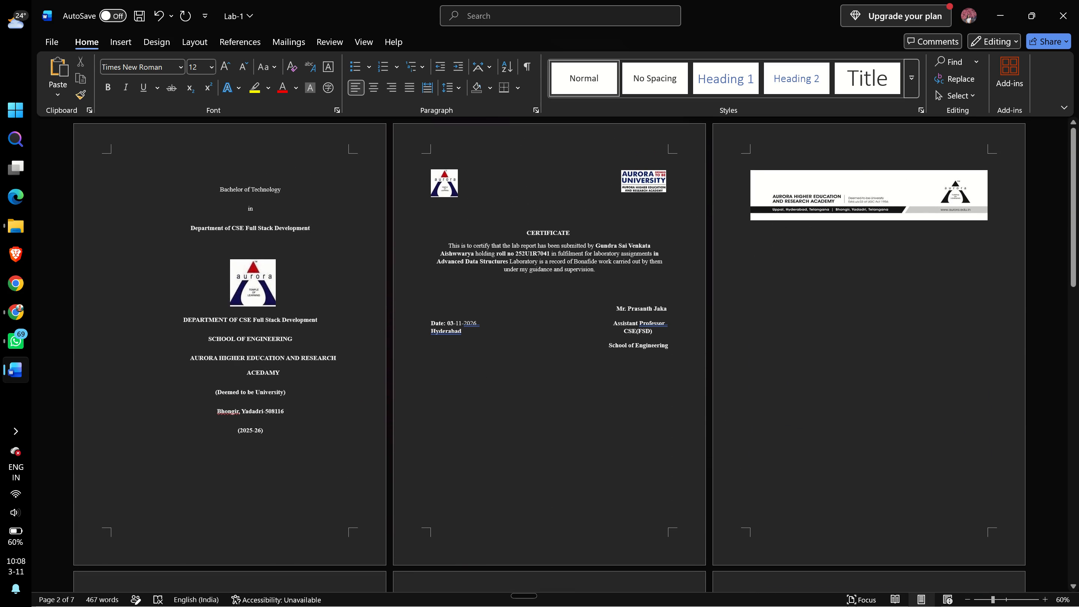
{"action": "left_click_drag", "start_coordinate": [851, 195], "coordinate": [856, 150]}
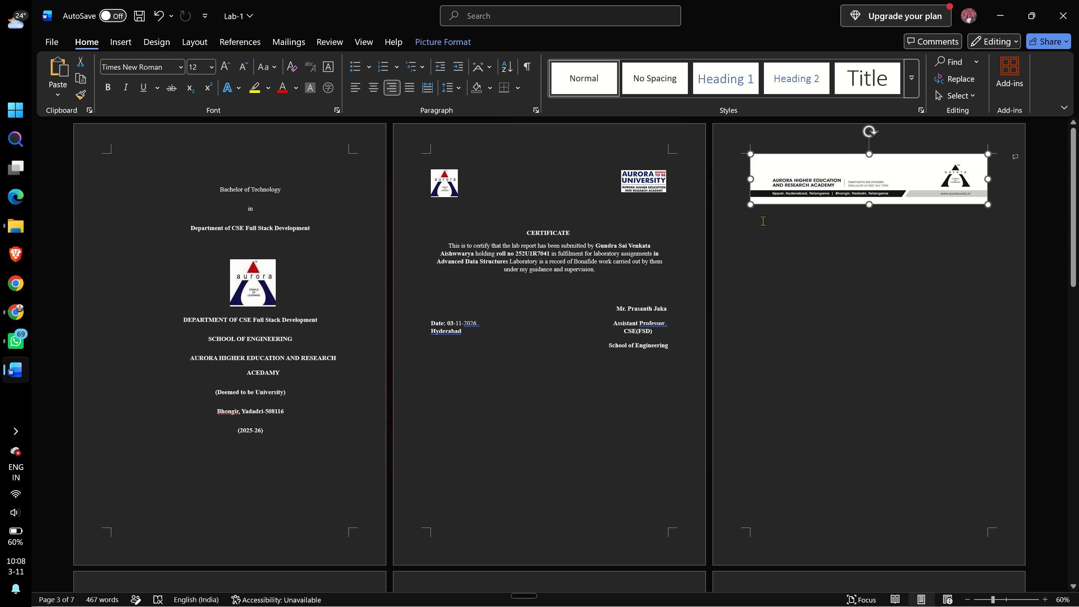
{"action": "left_click", "coordinate": [763, 221]}
{"action": "key", "text": "Delete"}
{"action": "key", "text": "Delete"}
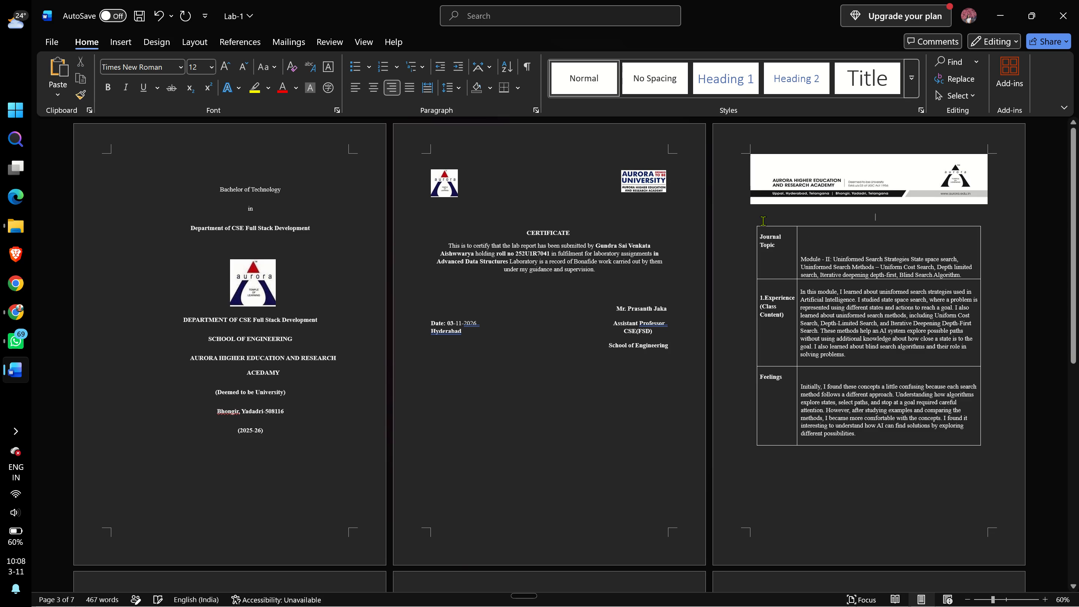
{"action": "key", "text": "Delete"}
Save the report as a PDF named Lab-2 in the DSA(C++) folder.
{"action": "scroll", "coordinate": [795, 280], "scroll_direction": "down", "scroll_amount": 4}
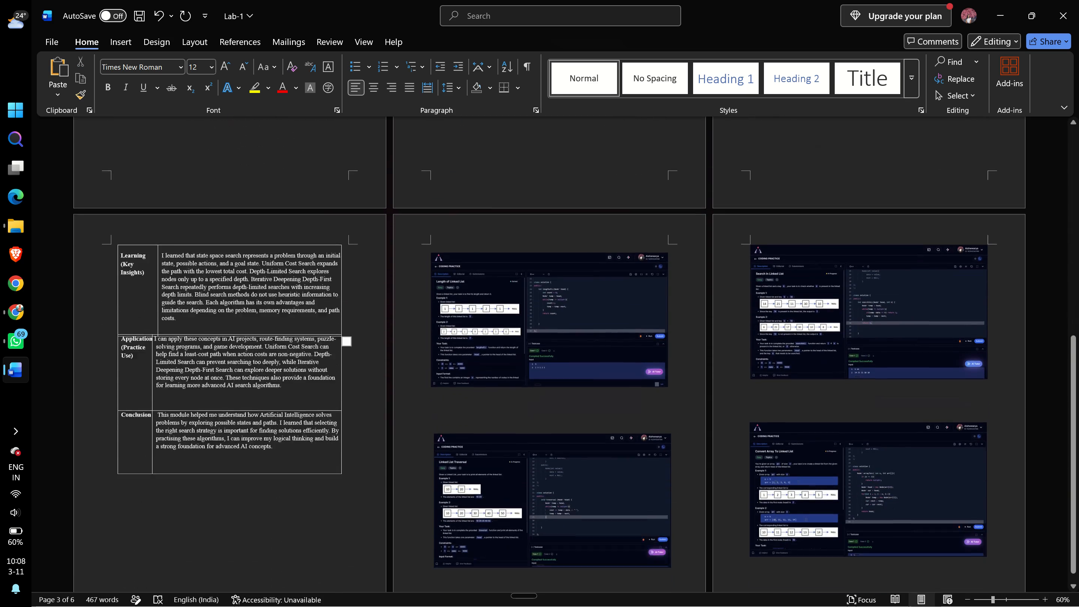
{"action": "scroll", "coordinate": [795, 280], "scroll_direction": "down", "scroll_amount": 5}
{"action": "scroll", "coordinate": [795, 280], "scroll_direction": "up", "scroll_amount": 20}
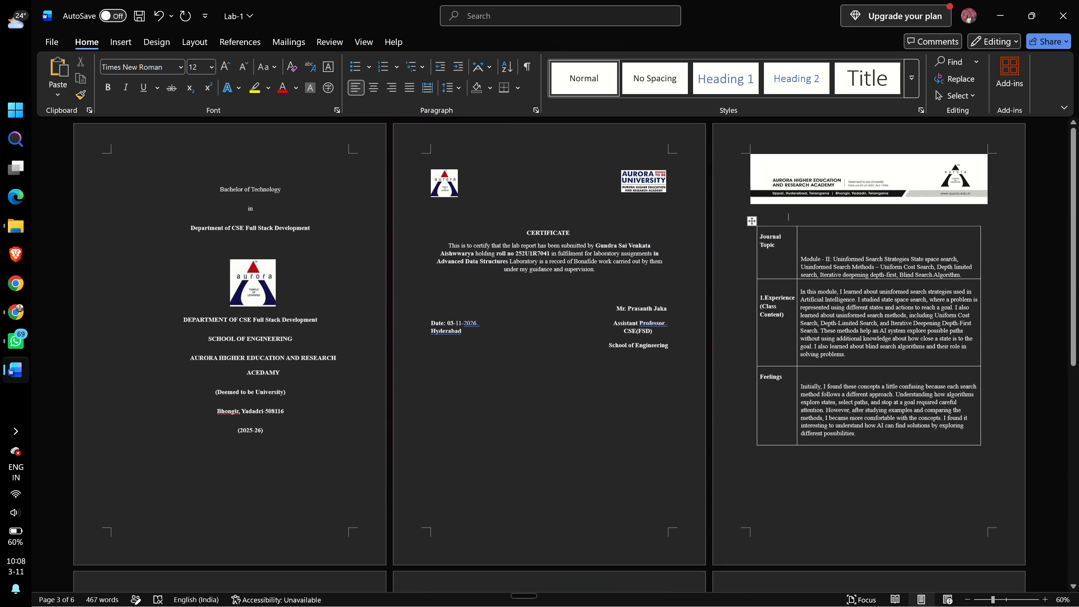
{"action": "left_click", "coordinate": [58, 43]}
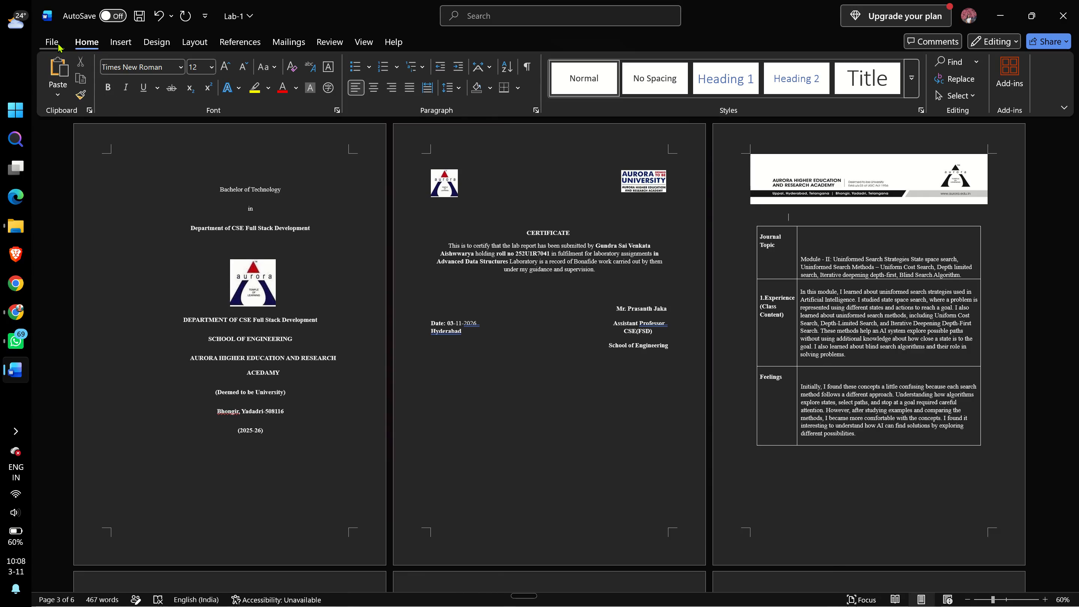
{"action": "left_click", "coordinate": [85, 244]}
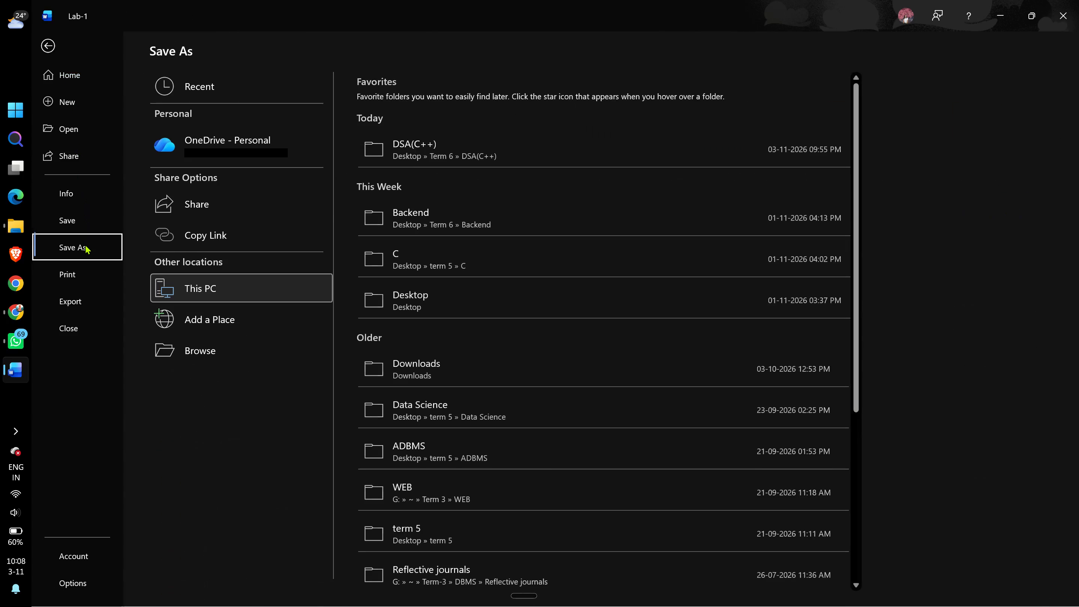
{"action": "double_click", "coordinate": [456, 156]}
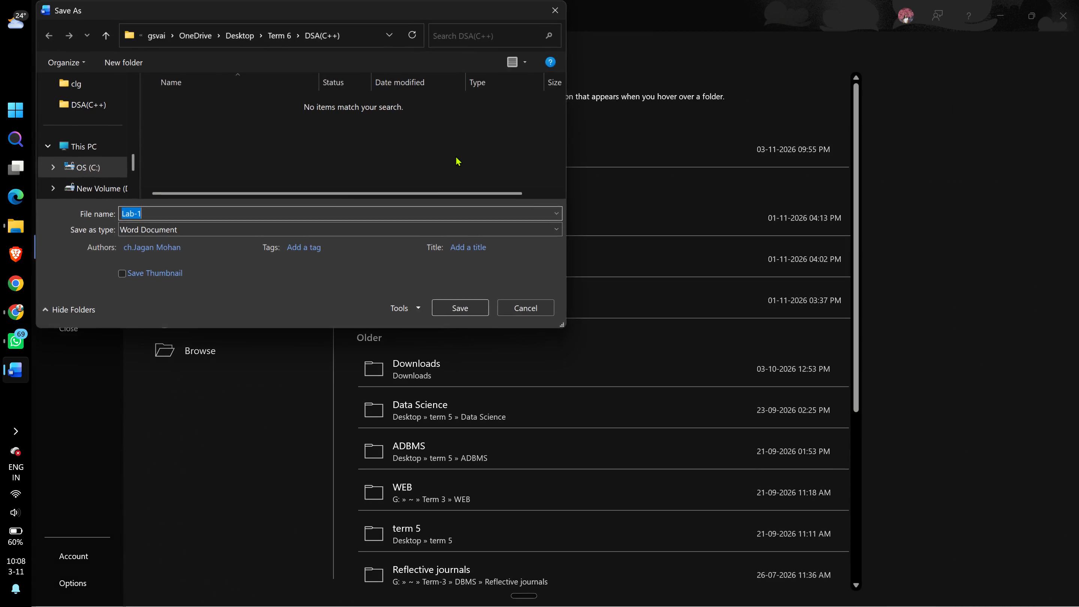
{"action": "left_click", "coordinate": [296, 226]}
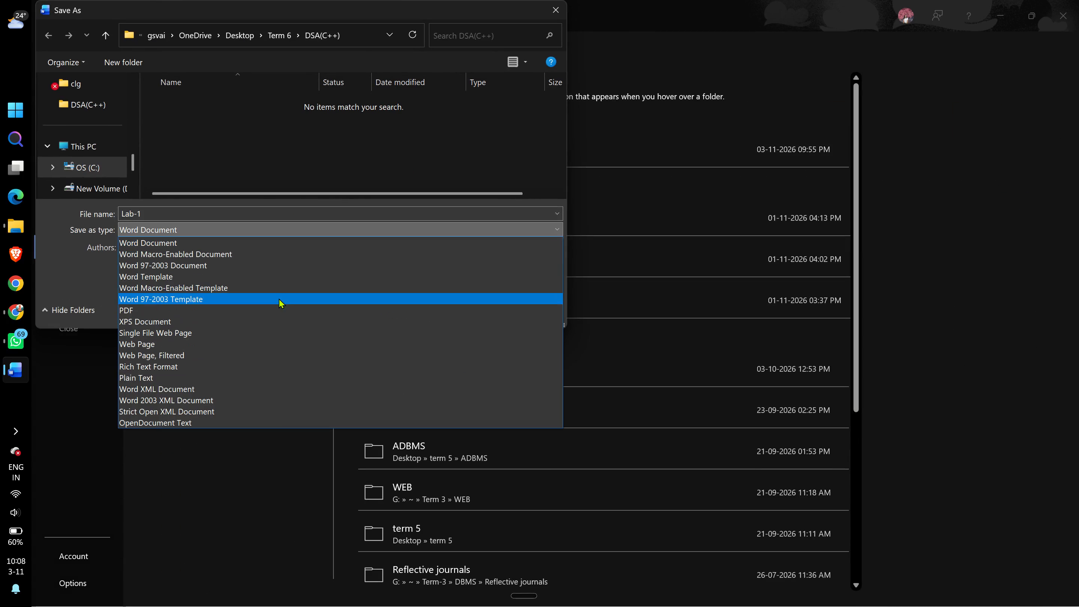
{"action": "left_click", "coordinate": [277, 305]}
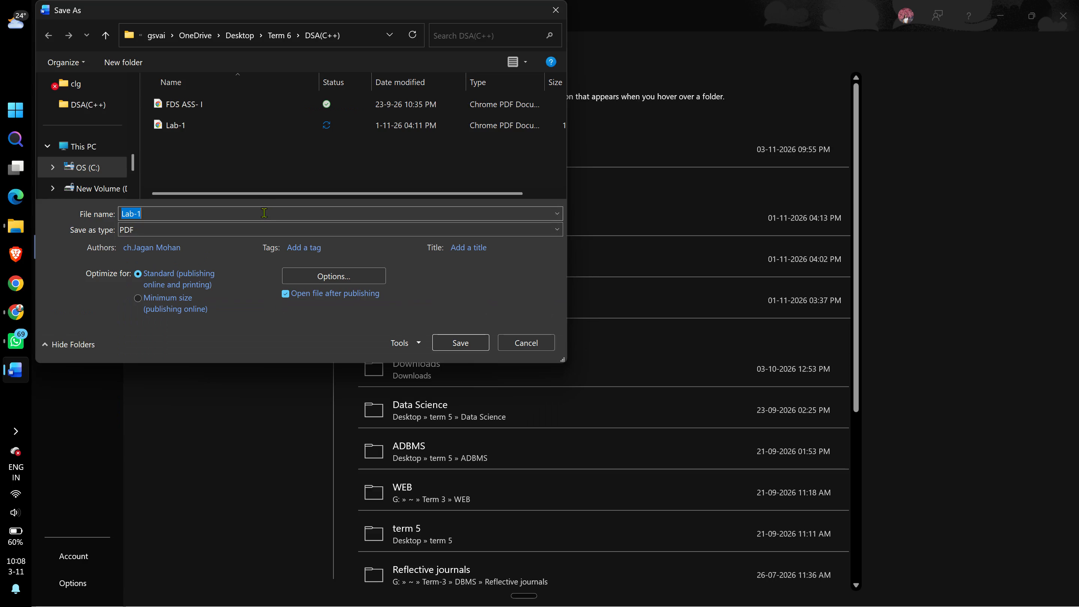
{"action": "left_click", "coordinate": [264, 212]}
{"action": "left_click", "coordinate": [264, 212]}
{"action": "key", "text": "BackSpace"}
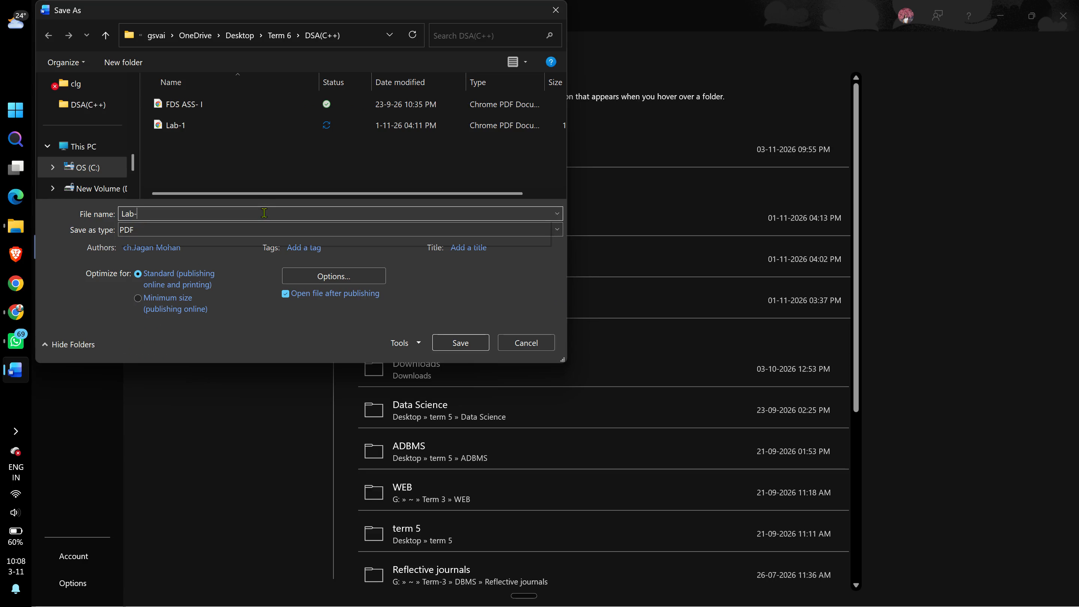
{"action": "key", "text": "2"}
{"action": "key", "text": "Return"}
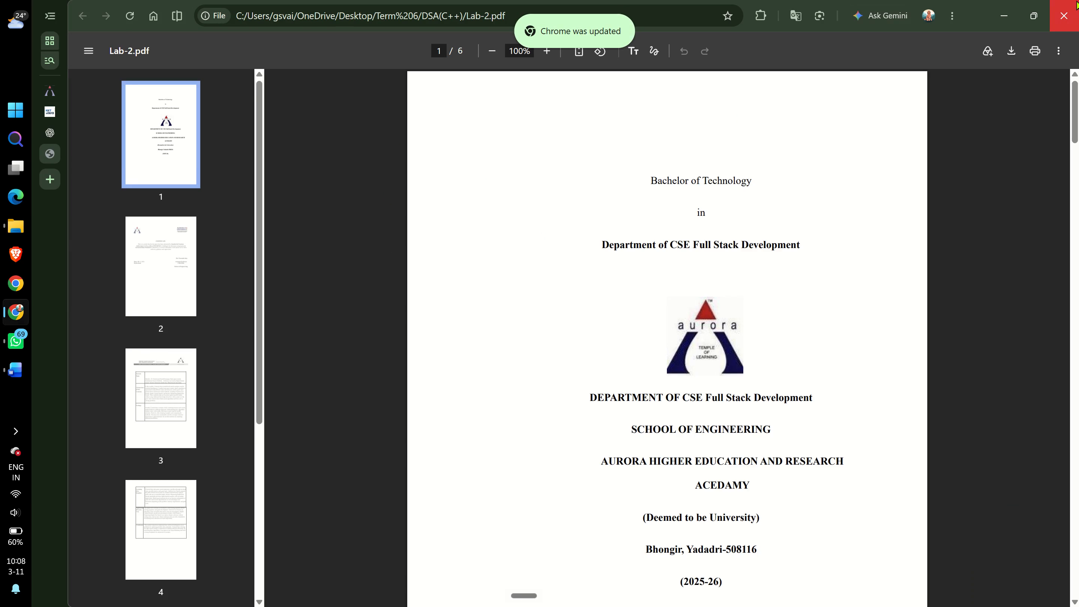
Close the Lab-2 PDF preview and reload the Advanced Data Structures assessment list on the Aurora portal.
{"action": "left_click", "coordinate": [53, 150]}
{"action": "left_click", "coordinate": [49, 95]}
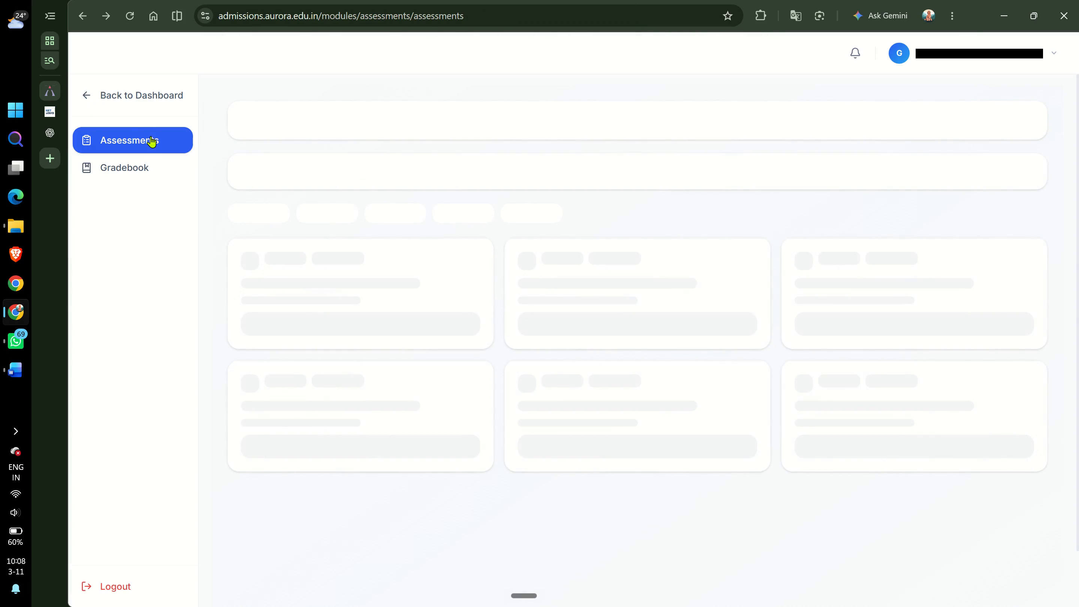
{"action": "left_click", "coordinate": [96, 94]}
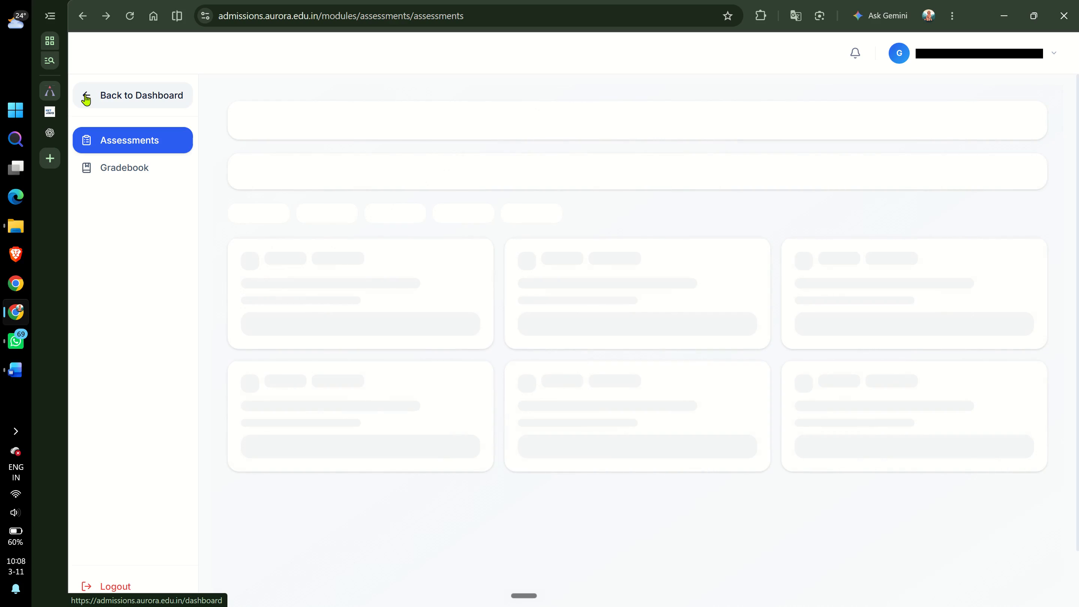
{"action": "left_click", "coordinate": [85, 94]}
{"action": "left_click", "coordinate": [131, 10]}
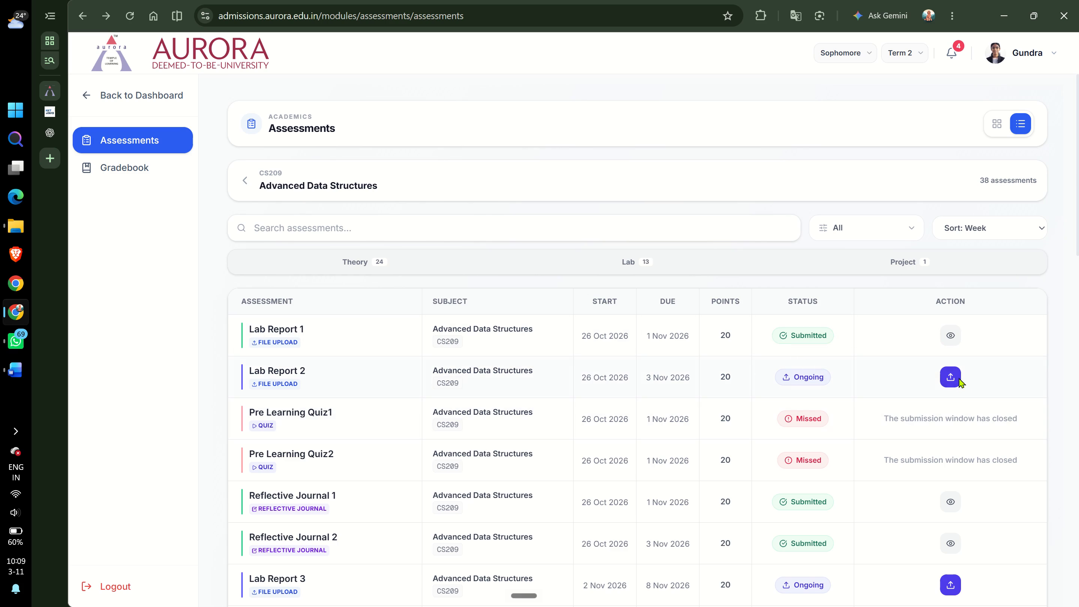
Submit the Lab-2 PDF from the DSA(C++) folder for Lab Report 2 in Advanced Data Structures.
{"action": "left_click", "coordinate": [946, 381]}
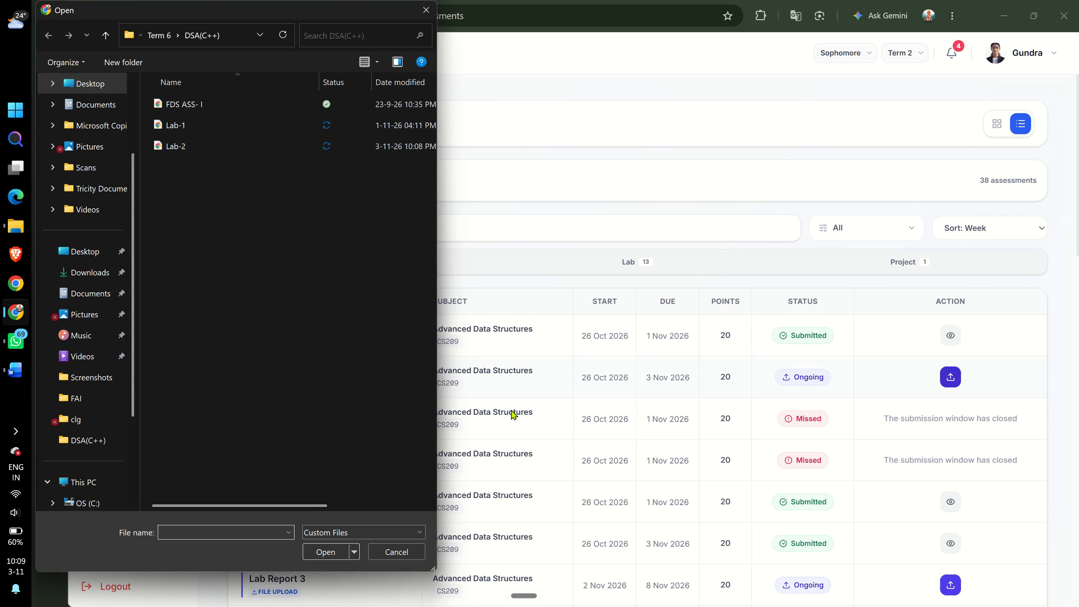
{"action": "left_click", "coordinate": [248, 142]}
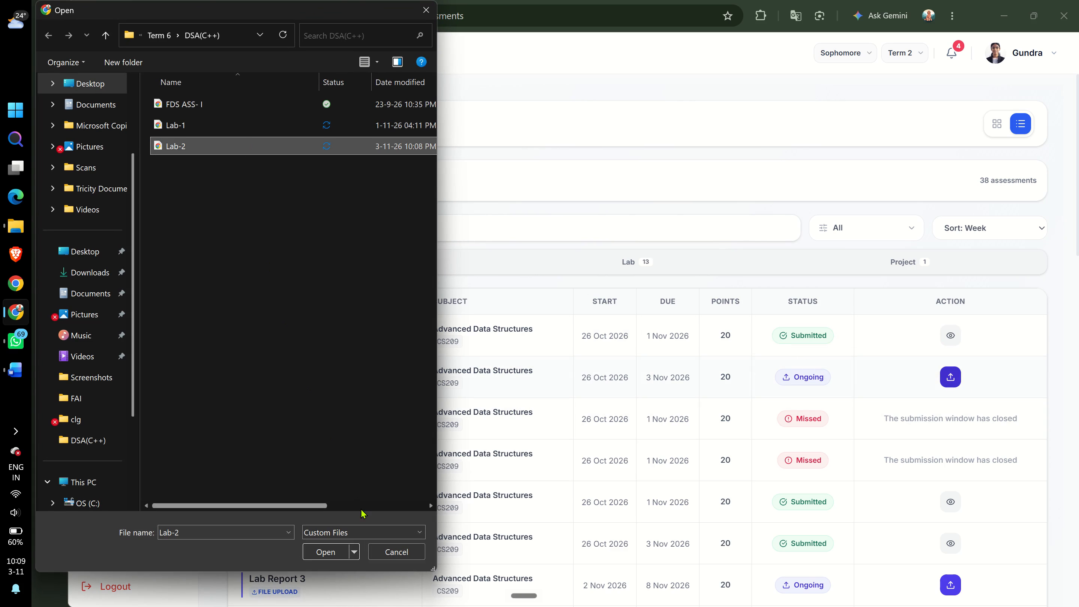
{"action": "left_click", "coordinate": [322, 545]}
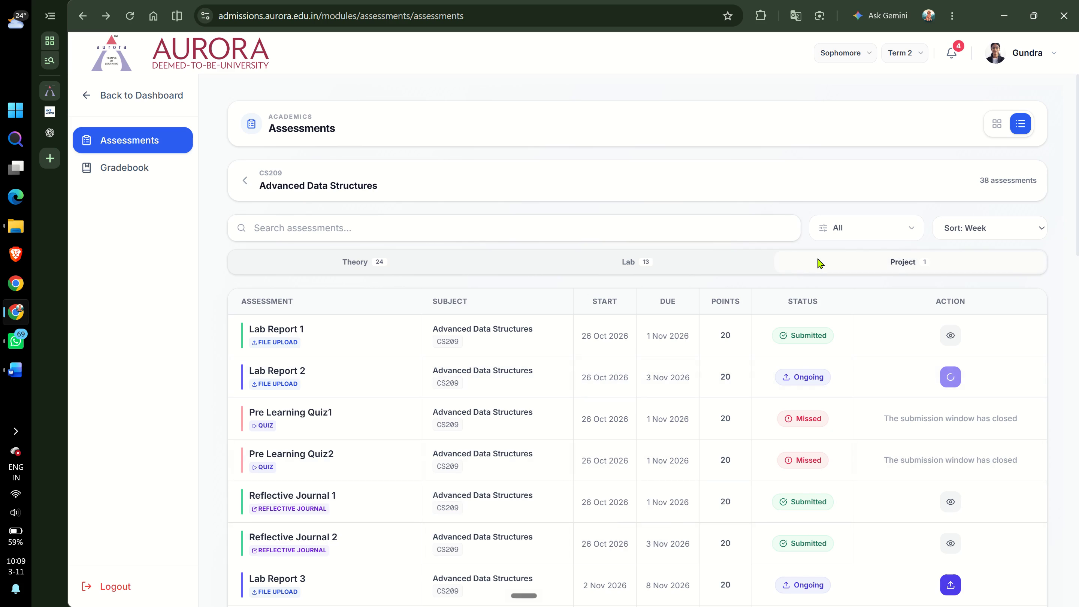
{"action": "scroll", "coordinate": [817, 258], "scroll_direction": "down", "scroll_amount": 2}
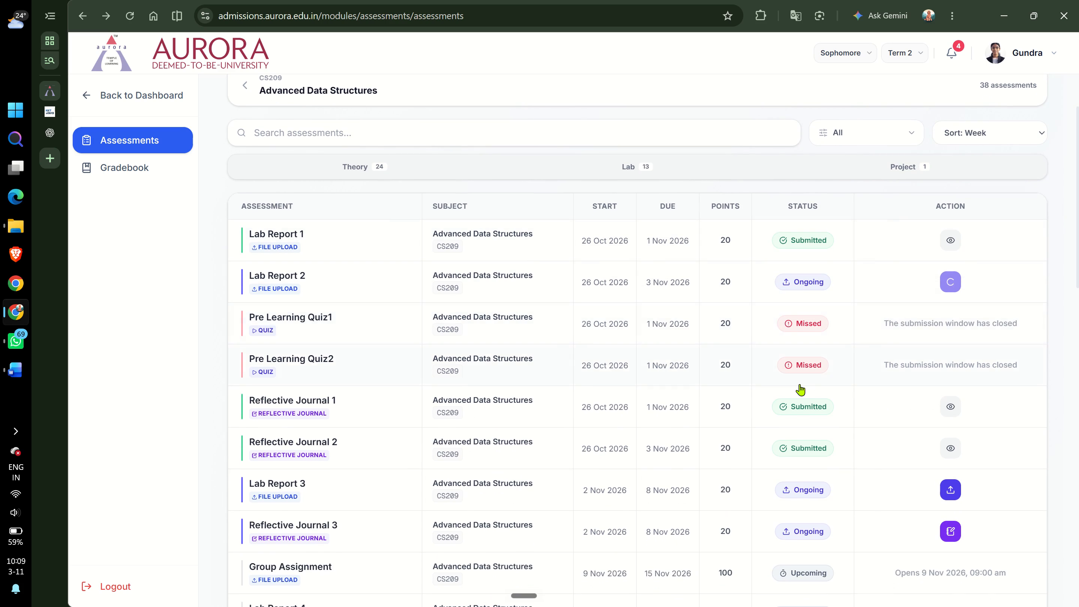
{"action": "scroll", "coordinate": [800, 384], "scroll_direction": "down", "scroll_amount": 1}
{"action": "scroll", "coordinate": [800, 384], "scroll_direction": "up", "scroll_amount": 1}
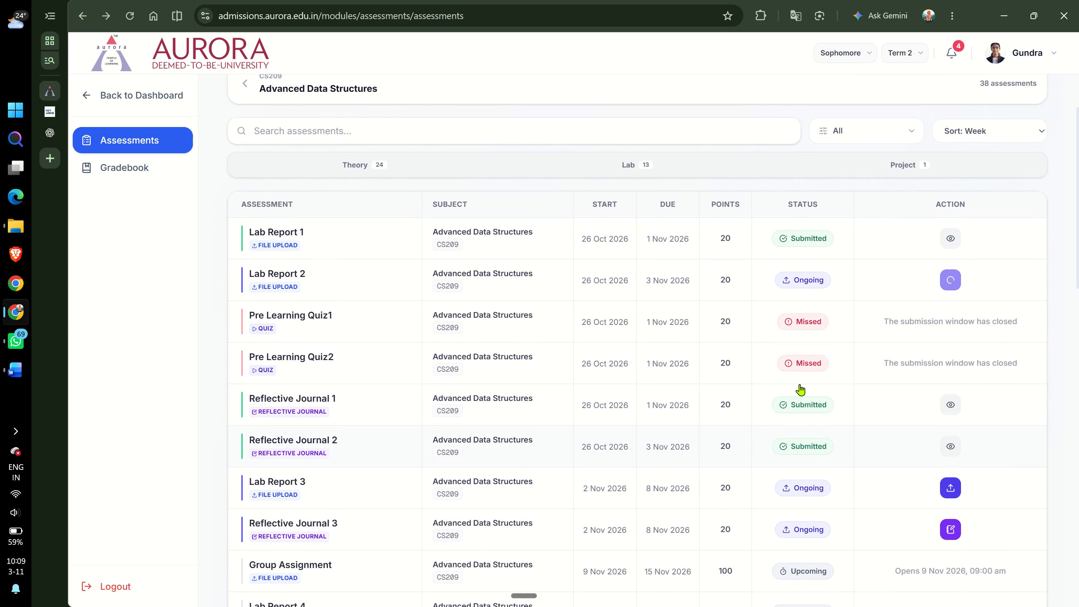
{"action": "scroll", "coordinate": [800, 384], "scroll_direction": "up", "scroll_amount": 1}
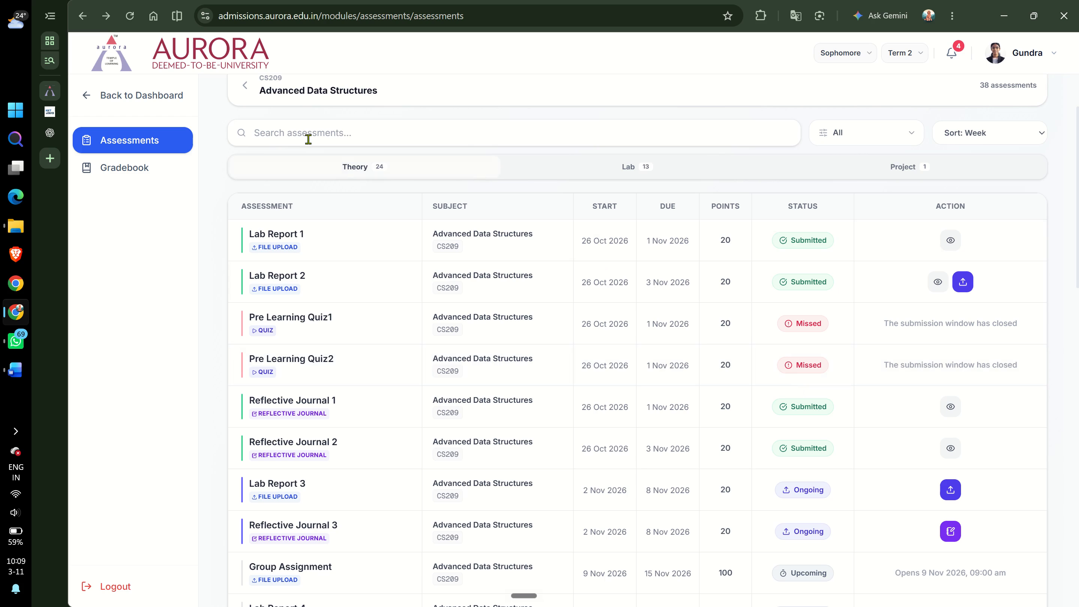
Return to the subject overview and check the assessment statuses for Introduction to Artificial Intelligence.
{"action": "left_click", "coordinate": [244, 85]}
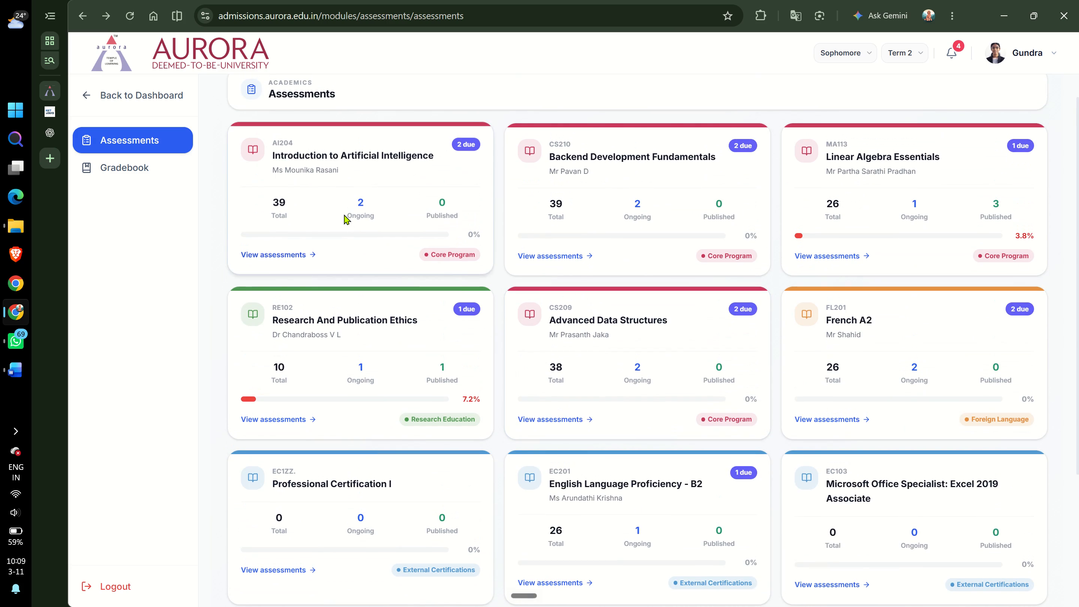
{"action": "left_click", "coordinate": [344, 214]}
{"action": "scroll", "coordinate": [569, 413], "scroll_direction": "up", "scroll_amount": 1}
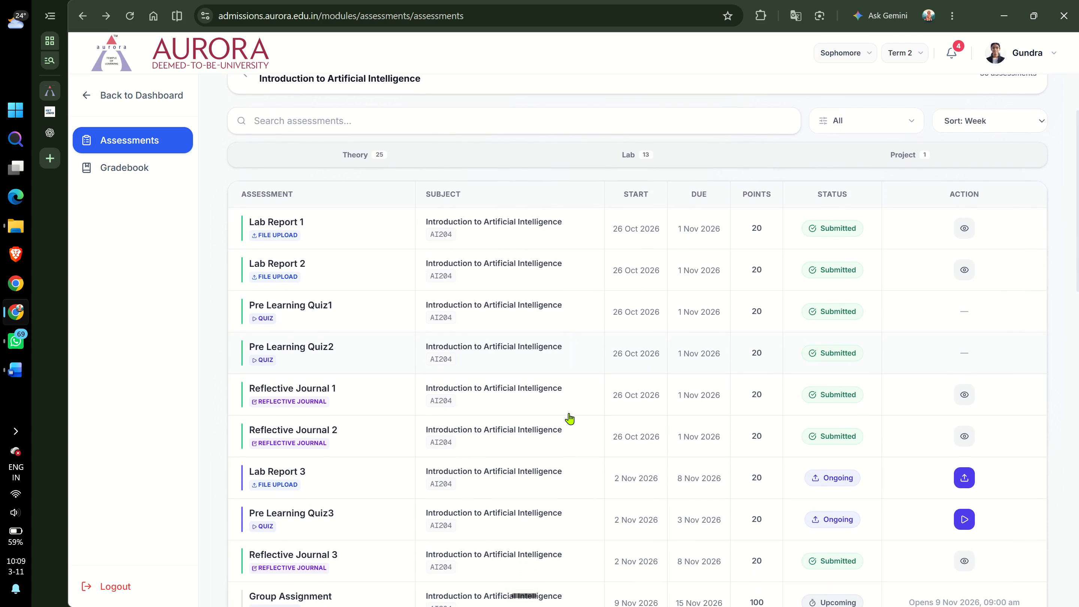
{"action": "scroll", "coordinate": [569, 413], "scroll_direction": "up", "scroll_amount": 1}
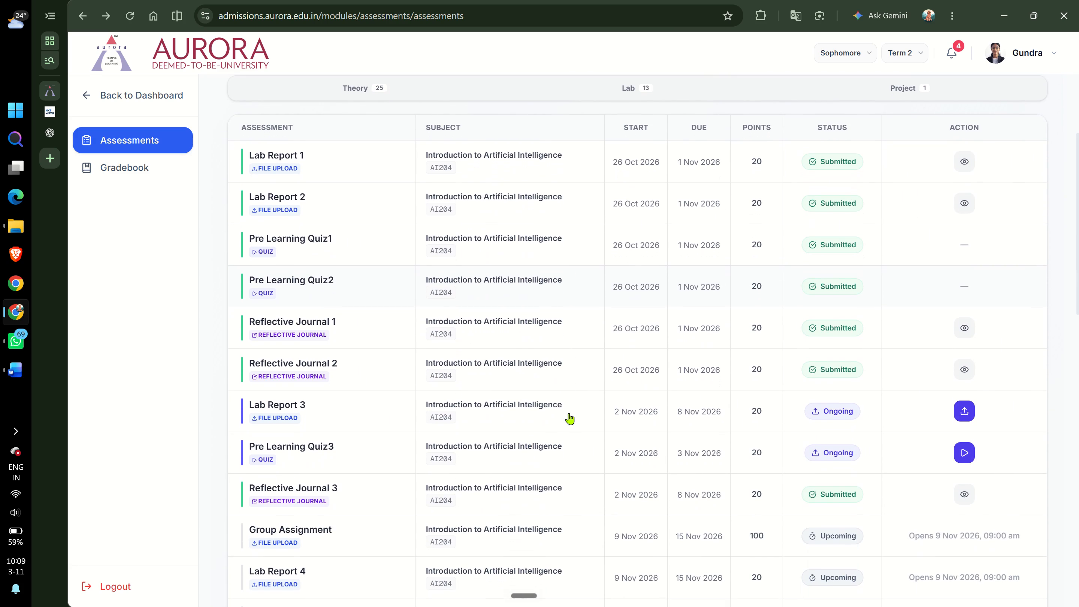
{"action": "scroll", "coordinate": [569, 413], "scroll_direction": "up", "scroll_amount": 4}
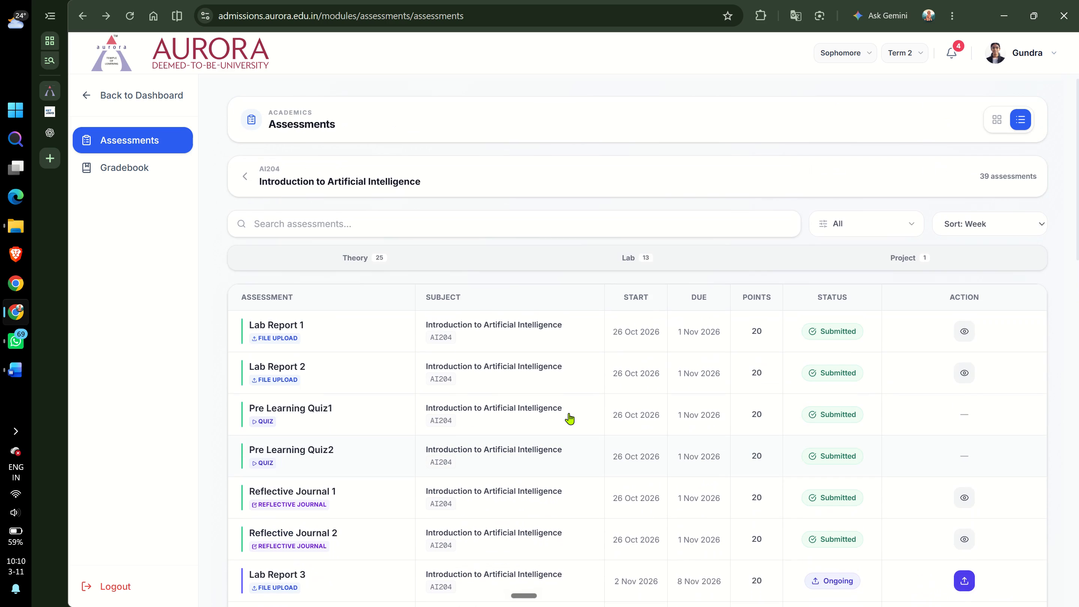
Check the assessment statuses for Backend Development Fundamentals, Linear Algebra Essentials, and Research And Publication Ethics.
{"action": "left_click", "coordinate": [247, 182]}
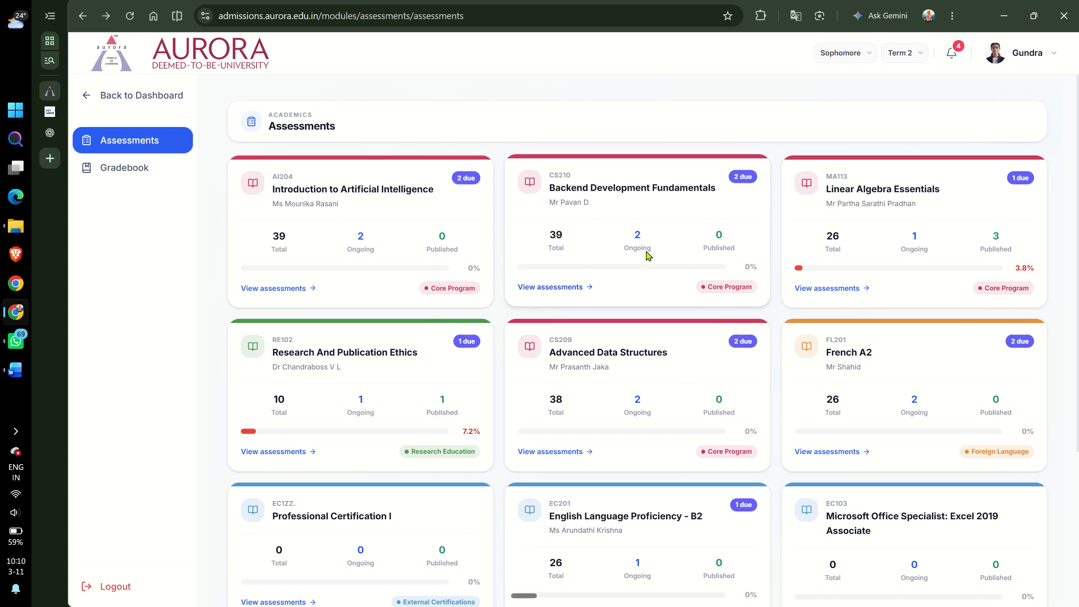
{"action": "left_click", "coordinate": [646, 251]}
{"action": "scroll", "coordinate": [633, 505], "scroll_direction": "down", "scroll_amount": 3}
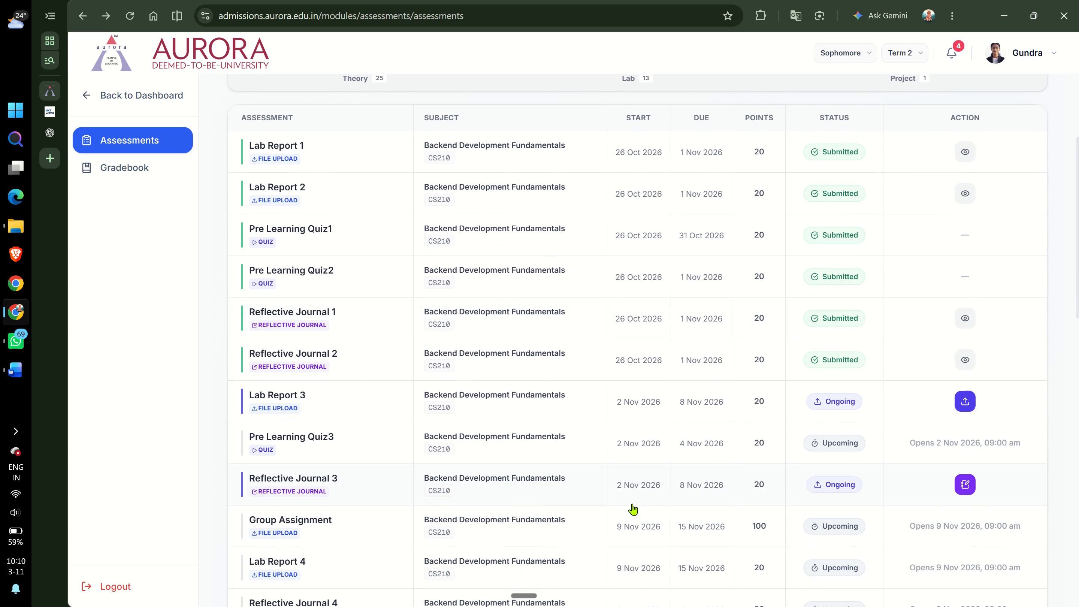
{"action": "scroll", "coordinate": [522, 328], "scroll_direction": "up", "scroll_amount": 7}
{"action": "left_click", "coordinate": [255, 180]}
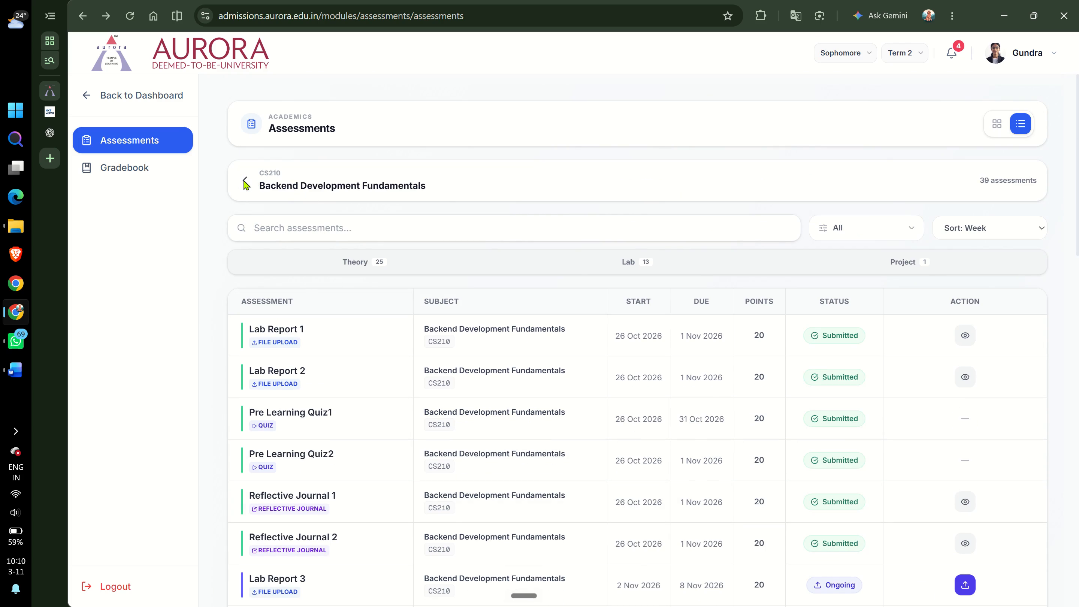
{"action": "left_click", "coordinate": [244, 180]}
{"action": "left_click", "coordinate": [900, 240]}
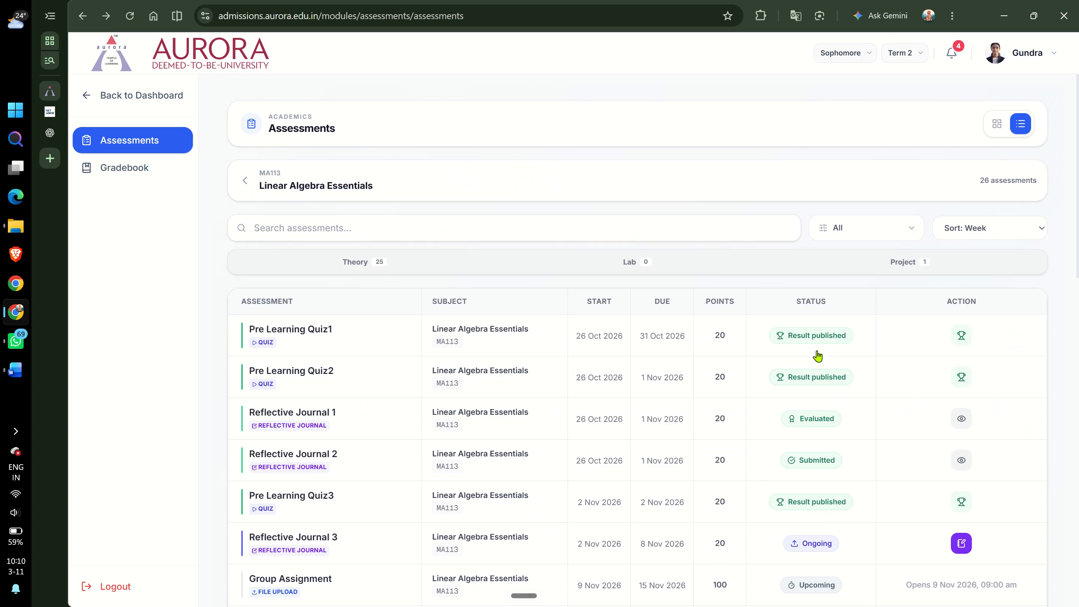
{"action": "scroll", "coordinate": [747, 460], "scroll_direction": "down", "scroll_amount": 2}
{"action": "left_click", "coordinate": [249, 185]}
{"action": "left_click", "coordinate": [390, 390]}
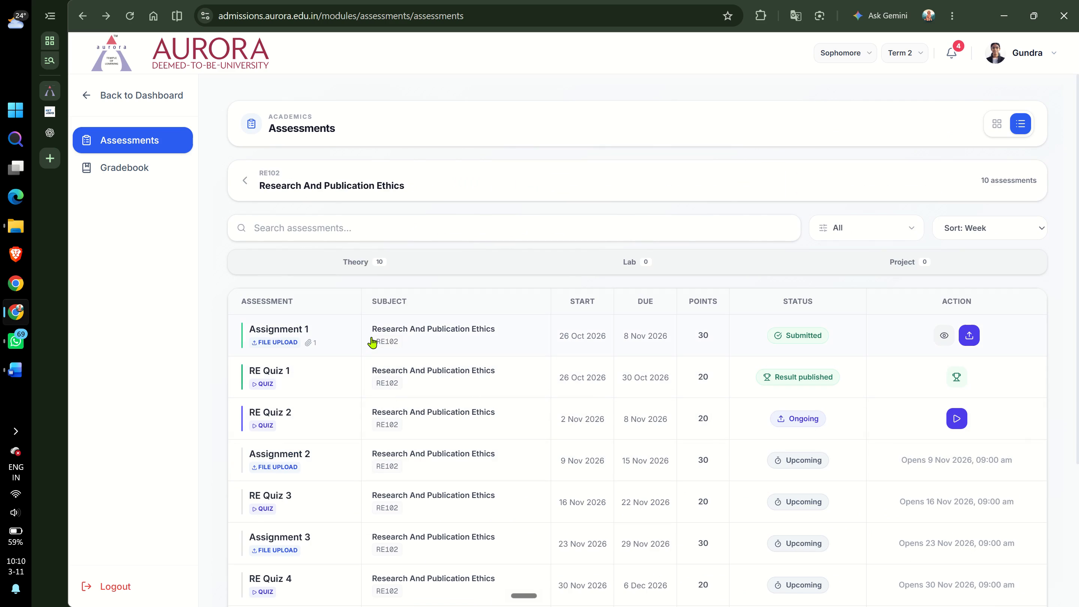
{"action": "left_click", "coordinate": [244, 181]}
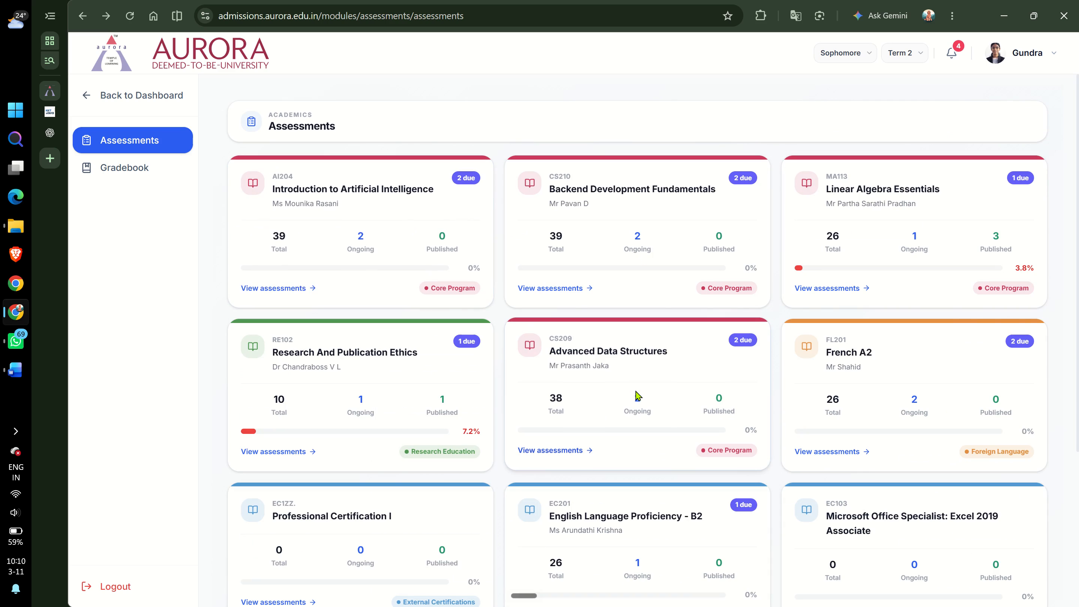
Check the assessment statuses for Advanced Data Structures and French A2.
{"action": "left_click", "coordinate": [635, 390]}
{"action": "scroll", "coordinate": [796, 432], "scroll_direction": "down", "scroll_amount": 3}
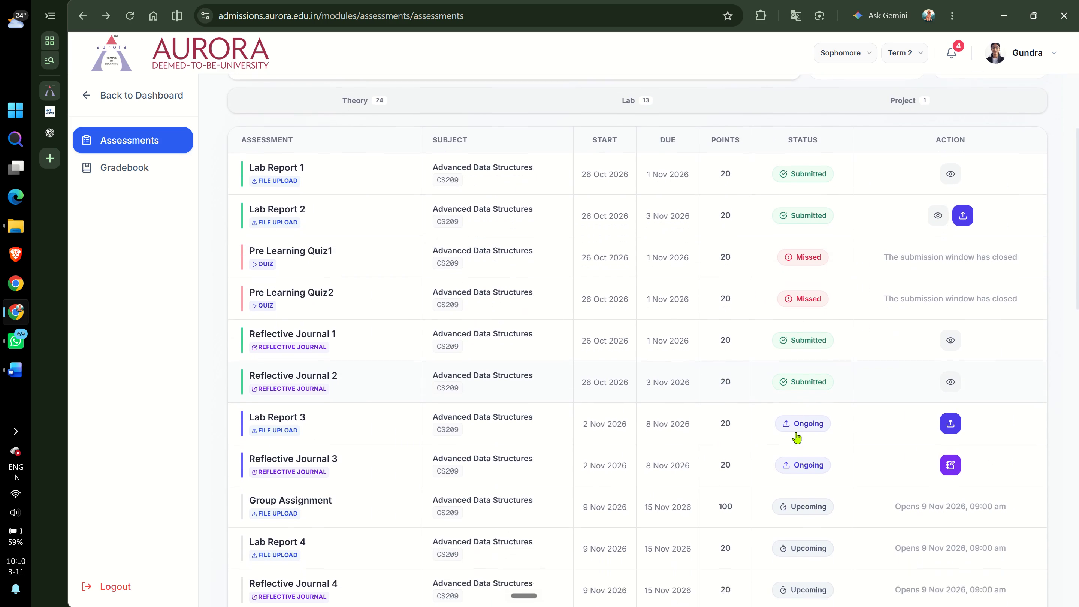
{"action": "scroll", "coordinate": [796, 432], "scroll_direction": "down", "scroll_amount": 1}
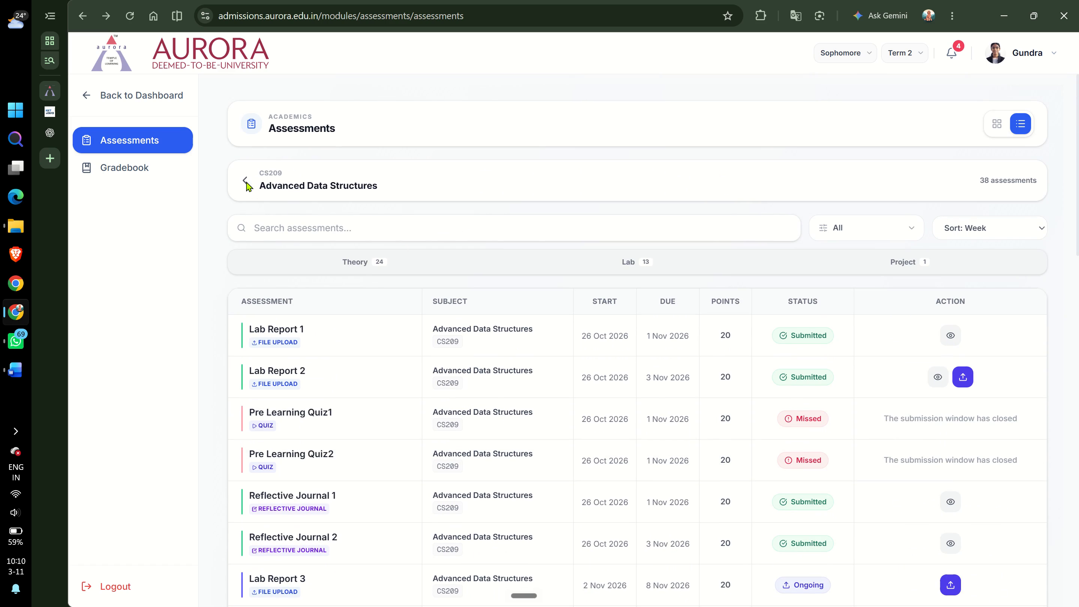
{"action": "left_click", "coordinate": [244, 180]}
{"action": "left_click", "coordinate": [885, 418]}
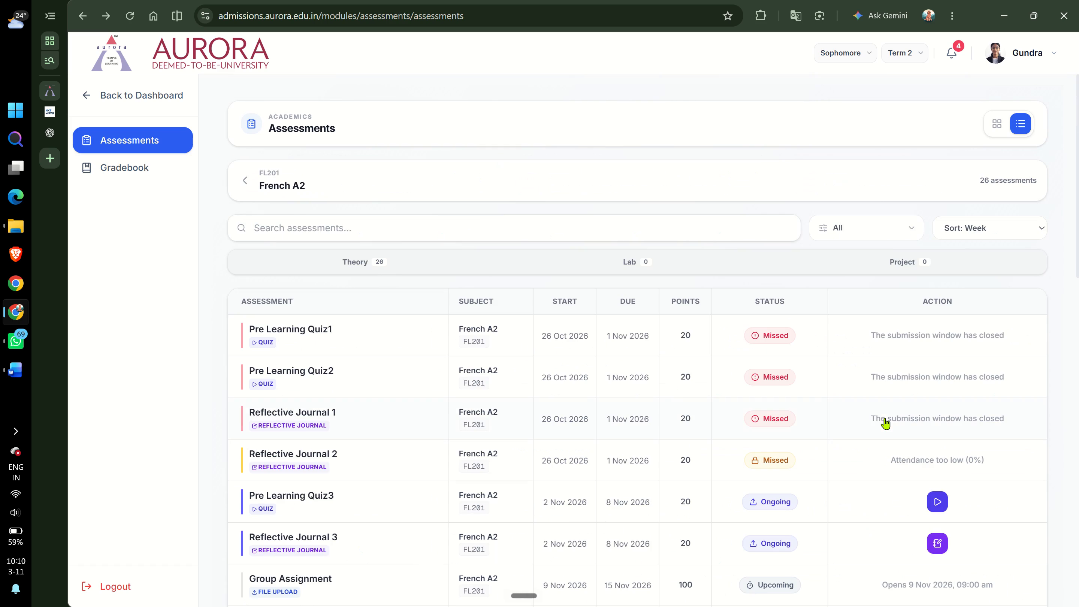
{"action": "scroll", "coordinate": [649, 444], "scroll_direction": "down", "scroll_amount": 1}
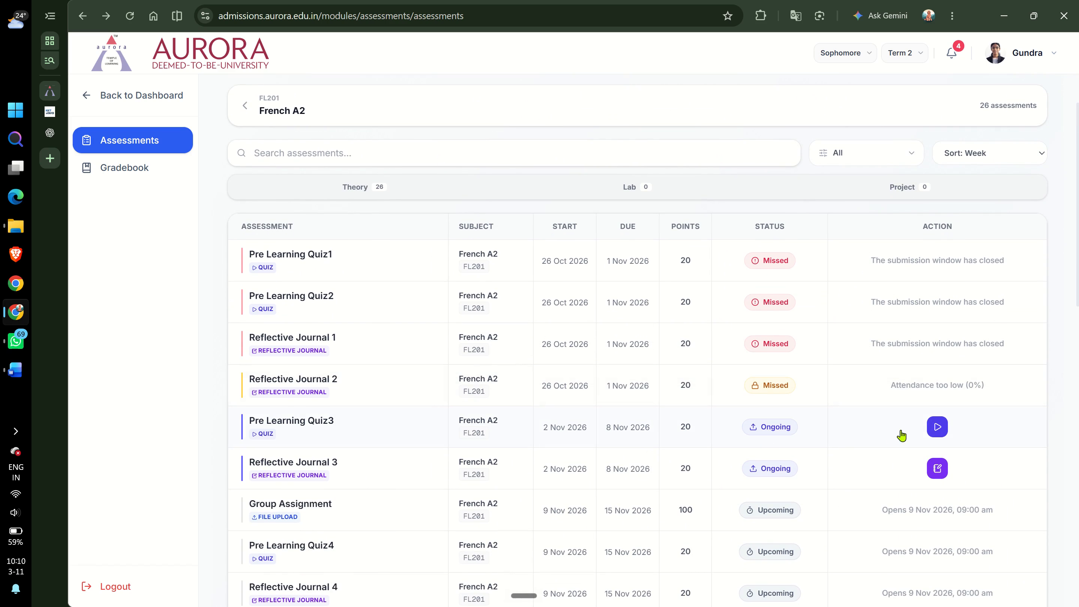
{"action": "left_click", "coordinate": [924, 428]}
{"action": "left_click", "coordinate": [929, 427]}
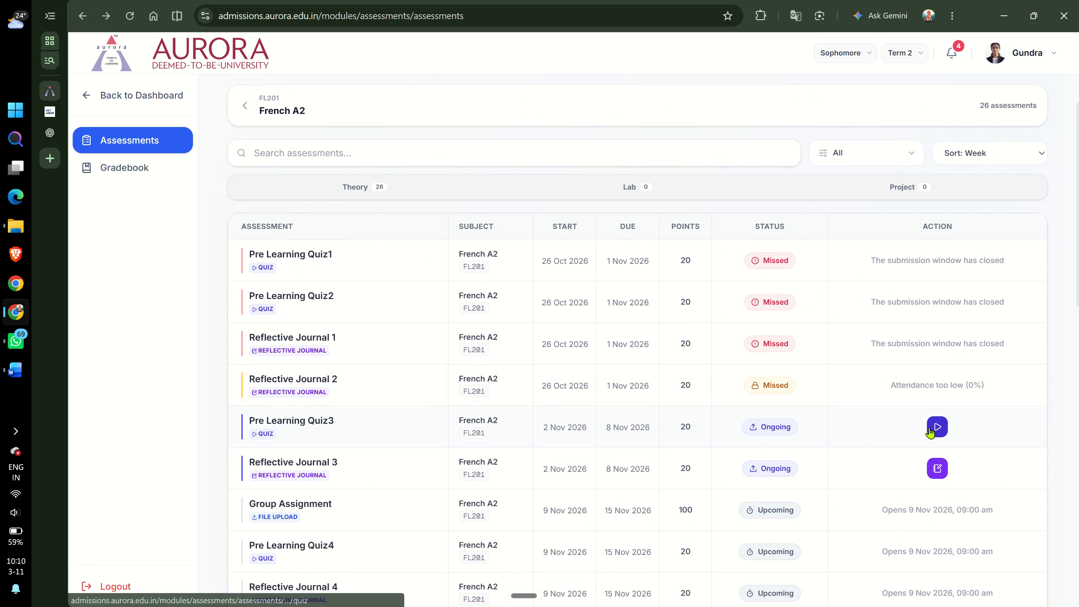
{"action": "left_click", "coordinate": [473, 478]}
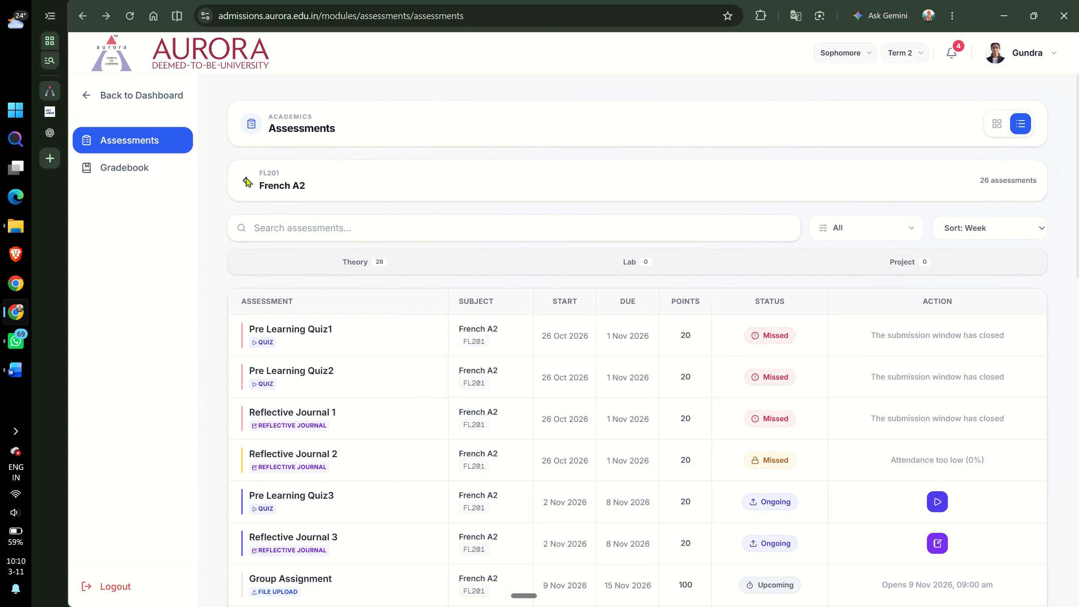
Return to the subject overview and look through the remaining subject cards for due assessments.
{"action": "left_click", "coordinate": [246, 177]}
{"action": "scroll", "coordinate": [668, 369], "scroll_direction": "down", "scroll_amount": 3}
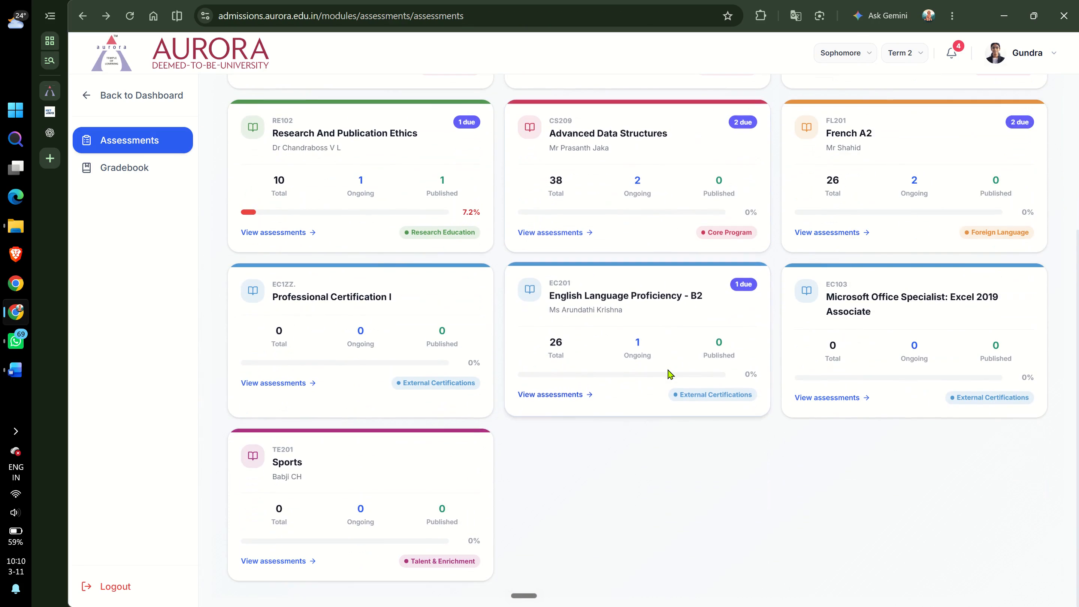
{"action": "scroll", "coordinate": [306, 313], "scroll_direction": "up", "scroll_amount": 8}
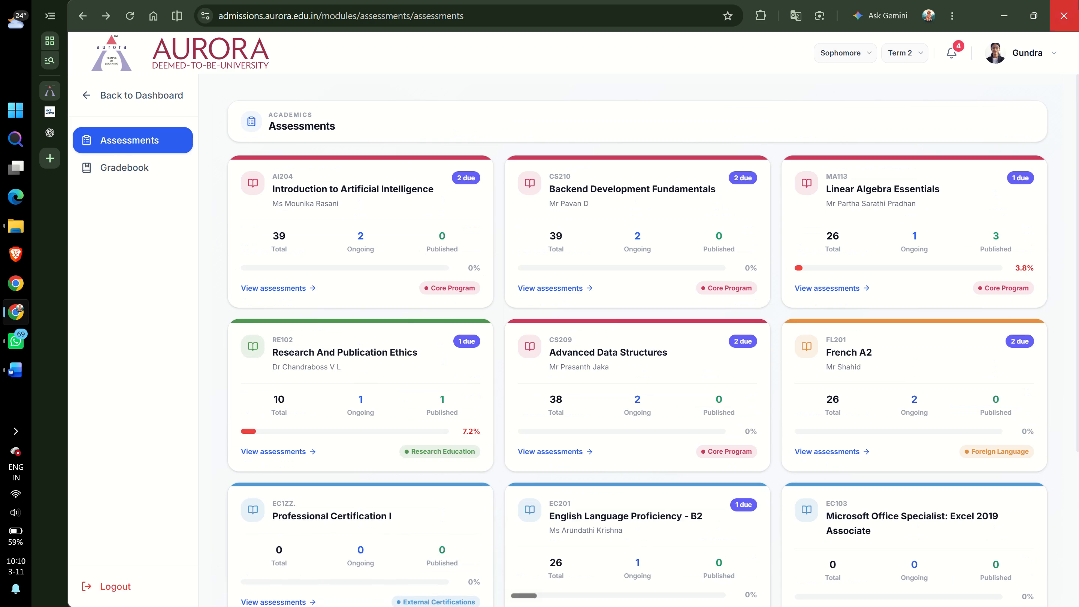
Close the browser, leaving the Length of Linked List coding page without saving its changes.
{"action": "left_click", "coordinate": [1078, 0]}
{"action": "left_click", "coordinate": [619, 106]}
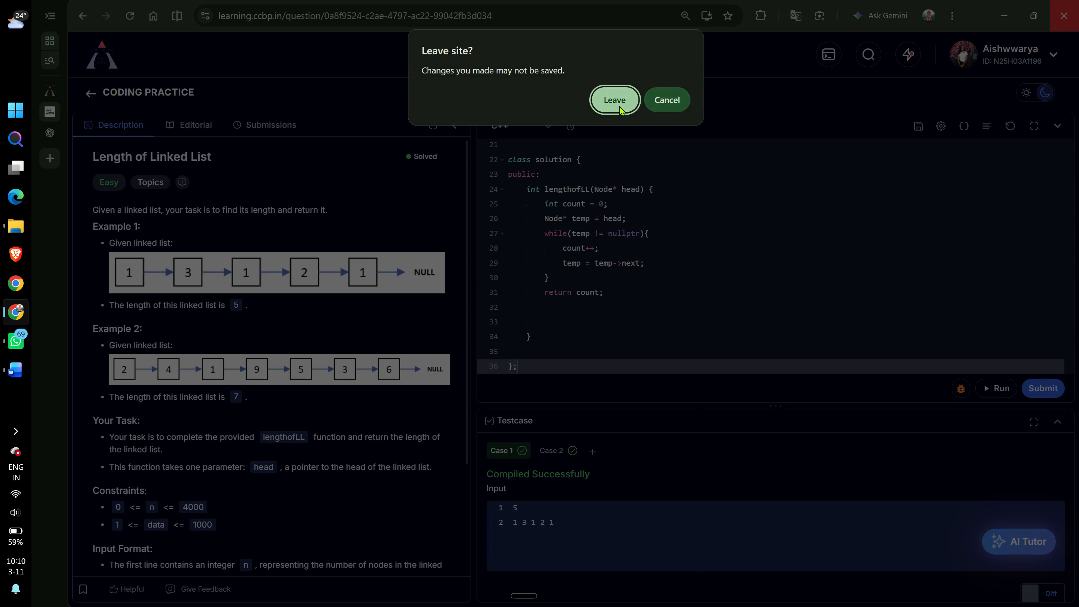
Close the Lab-1 Word document without saving its changes.
{"action": "left_click", "coordinate": [1078, 10]}
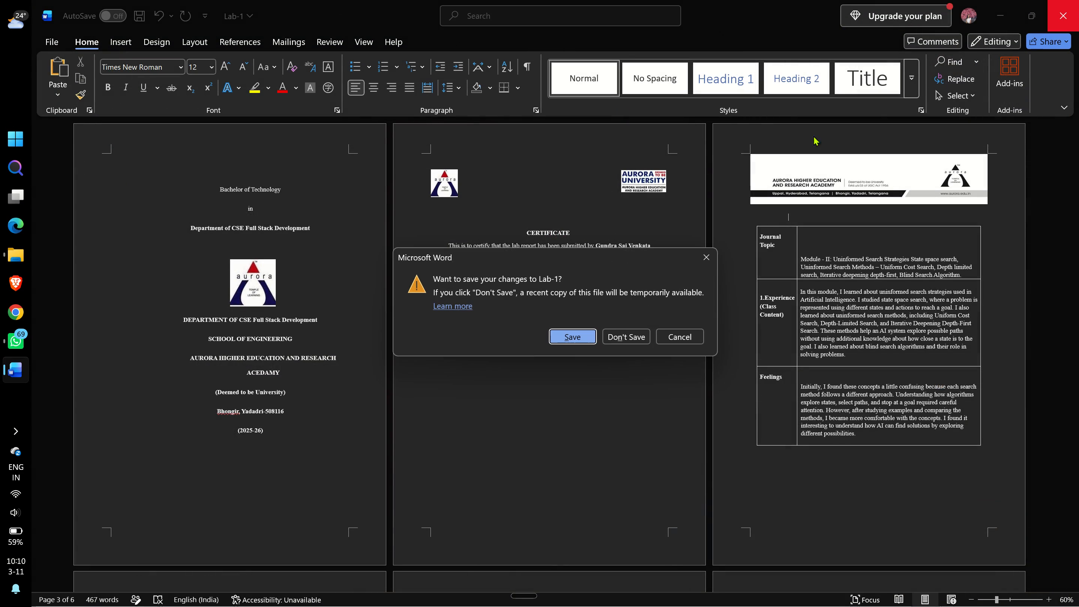
{"action": "left_click", "coordinate": [632, 332]}
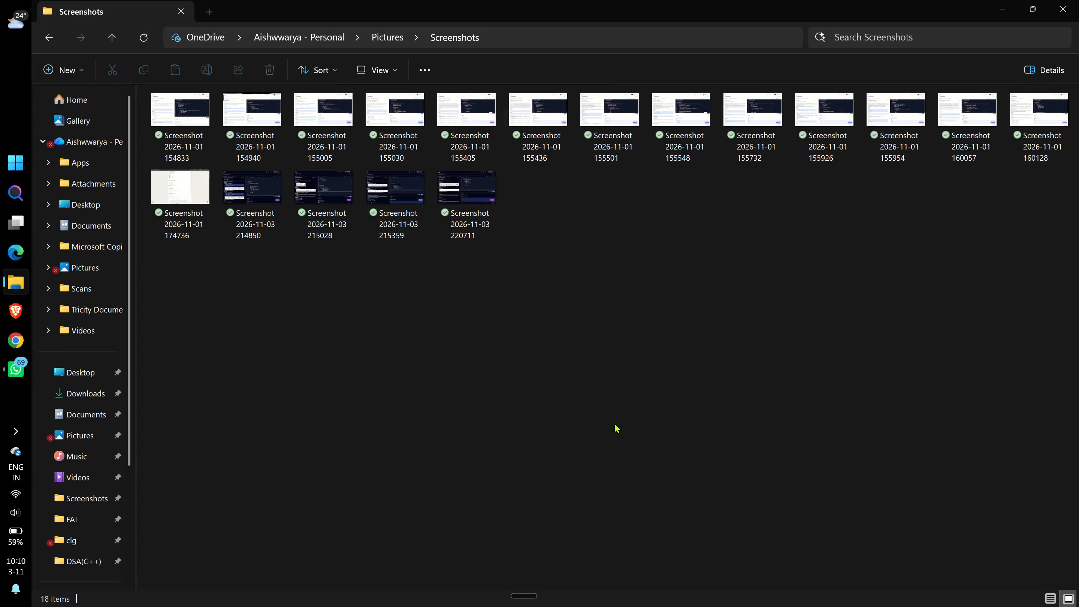